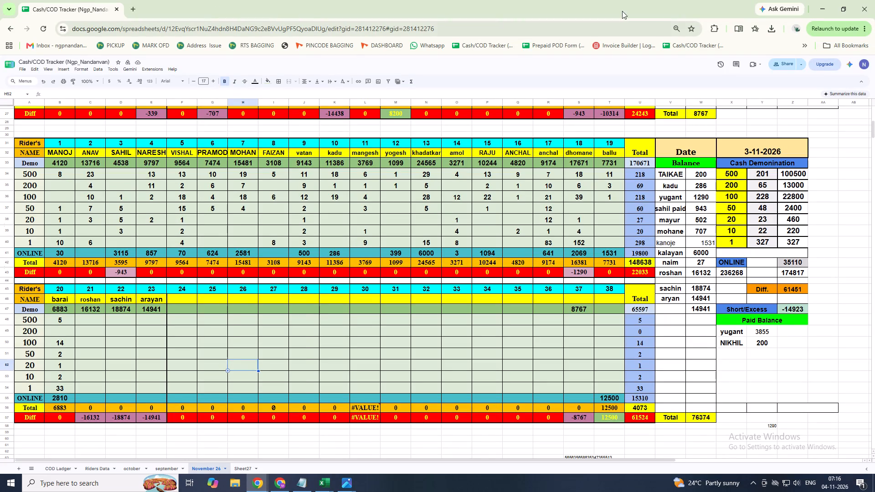
# Close the browser window showing the Cash/COD Tracker spreadsheet.
pyautogui.click(874, 0)
# Close the manifest-detail-2026-11-03 workbook in Excel without saving its changes.
pyautogui.click(867, 0)
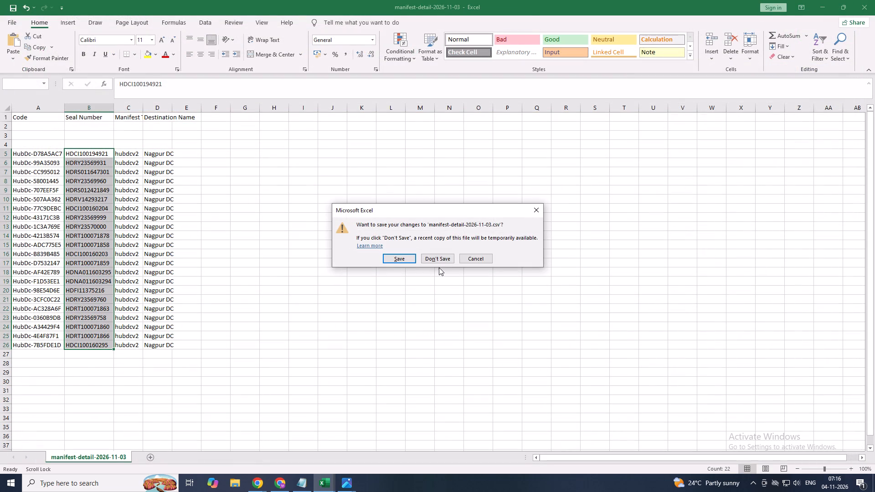
pyautogui.click(439, 264)
pyautogui.click(439, 257)
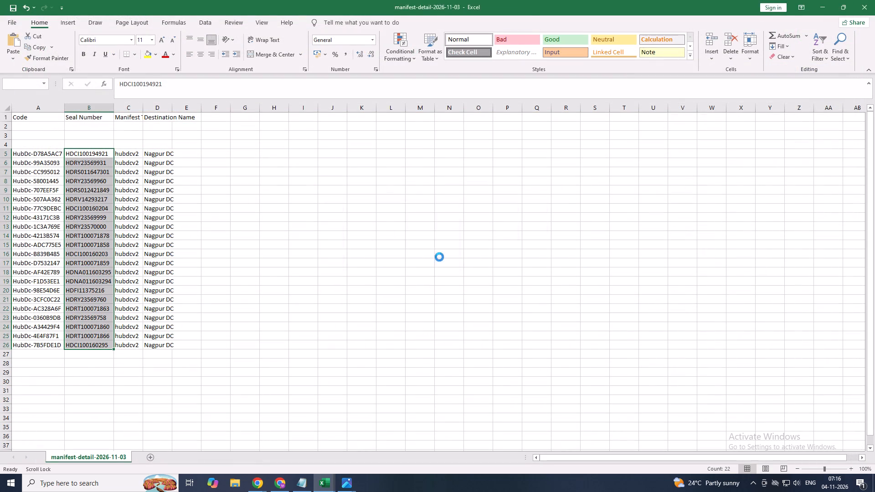
# Close the HubDc-38AD83CE (3) workbook and discard its unsaved changes.
pyautogui.click(874, 0)
pyautogui.click(874, 0)
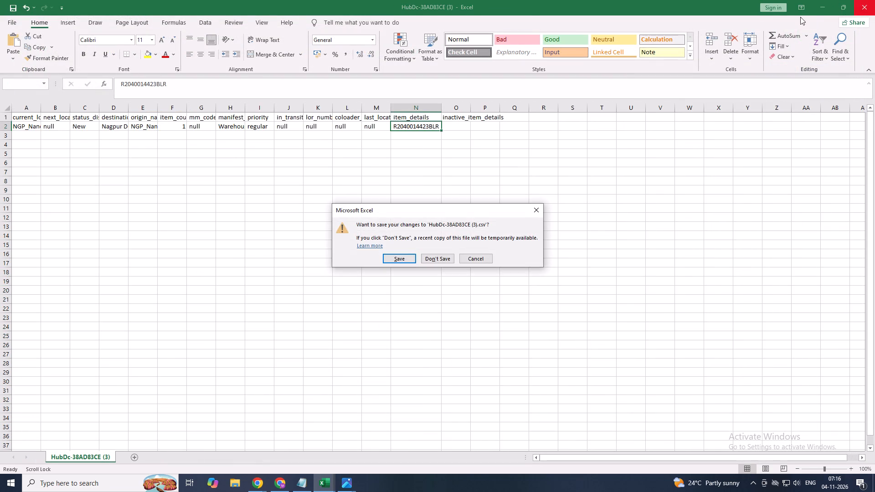
pyautogui.click(446, 258)
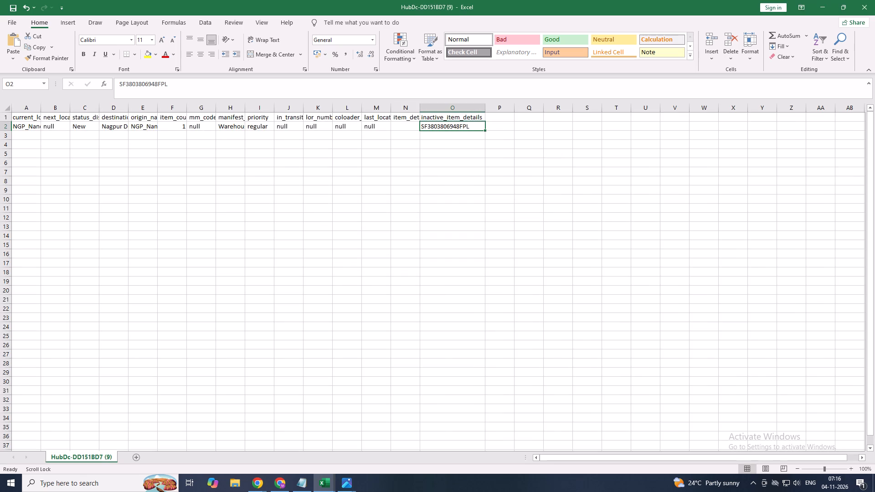
# Close the HubDc-DD151BD7 (9) workbook and discard its unsaved changes.
pyautogui.click(874, 18)
pyautogui.click(868, 0)
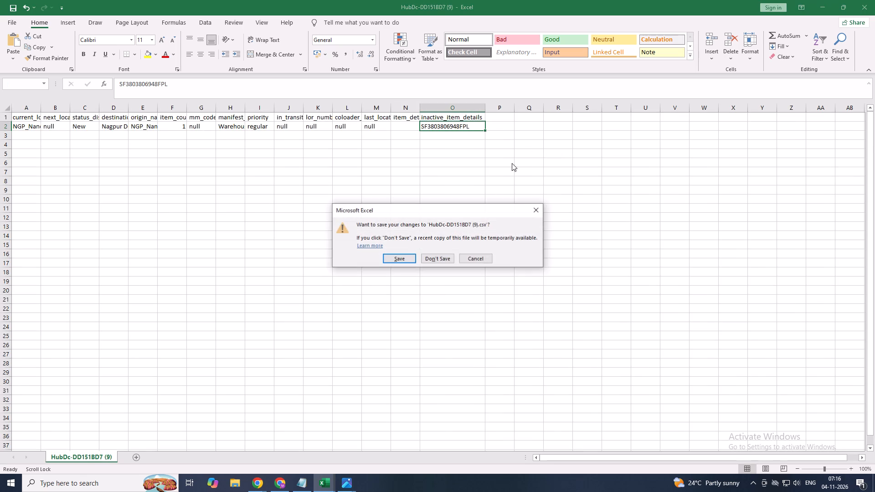
pyautogui.click(433, 260)
# Close the shipment_tally_2026-11-03 (9) workbook.
pyautogui.click(874, 0)
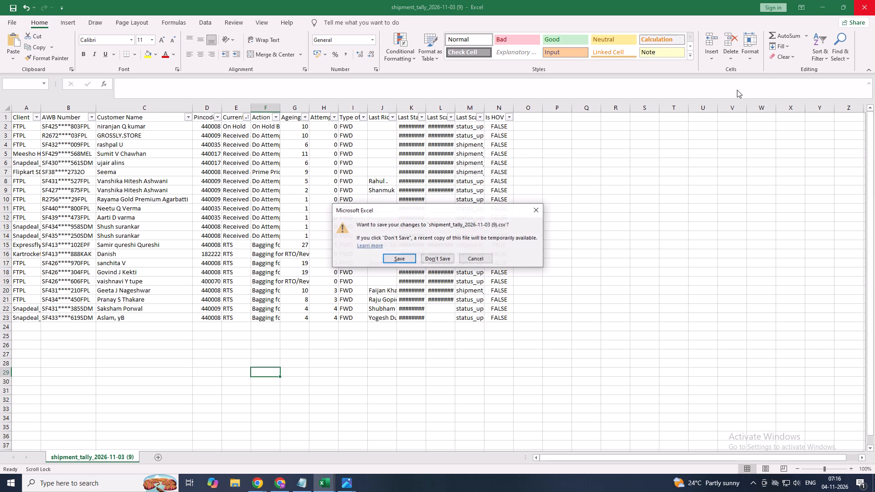
# Discard the unsaved changes to the shipment_tally_2026-11-03 (9) workbook.
pyautogui.click(429, 257)
# Close the shipment_tally_2026-11-03 (7) workbook and discard its unsaved changes.
pyautogui.click(874, 0)
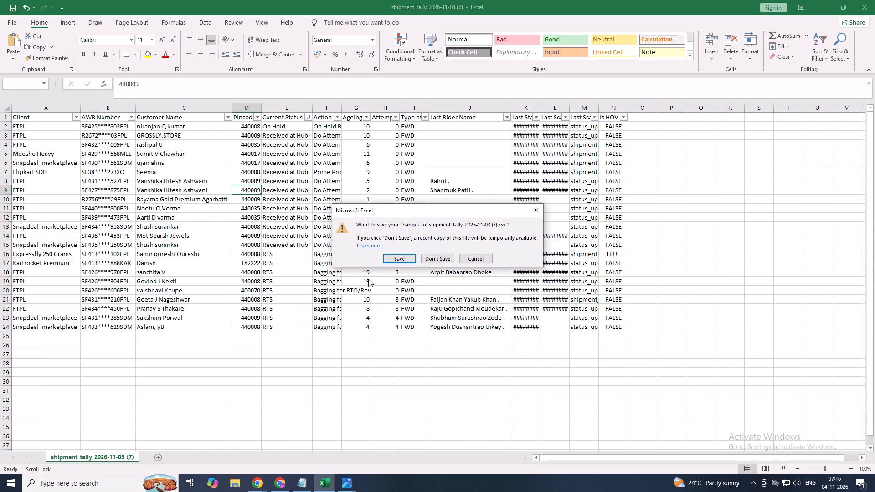
pyautogui.click(446, 261)
# Close the Fwd_open_ordersdata (26) workbook.
pyautogui.click(874, 0)
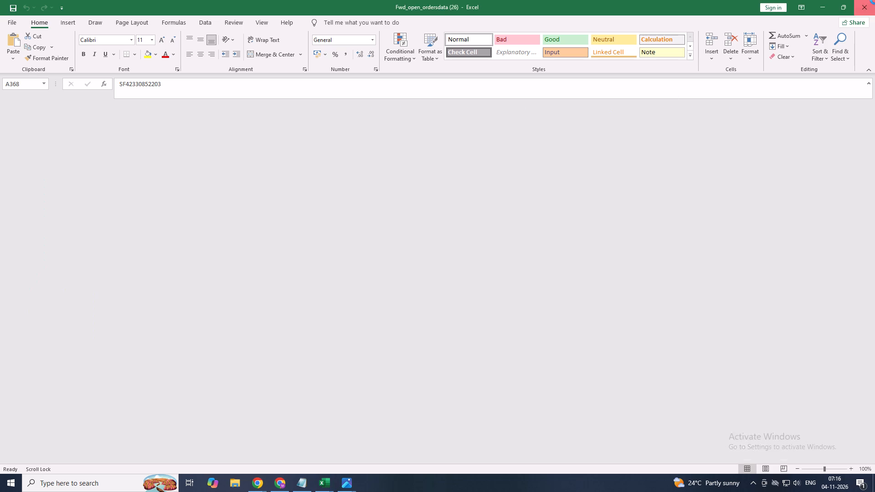
# Close the three open barcode image windows covering the Gmail sent mail list.
pyautogui.click(750, 123)
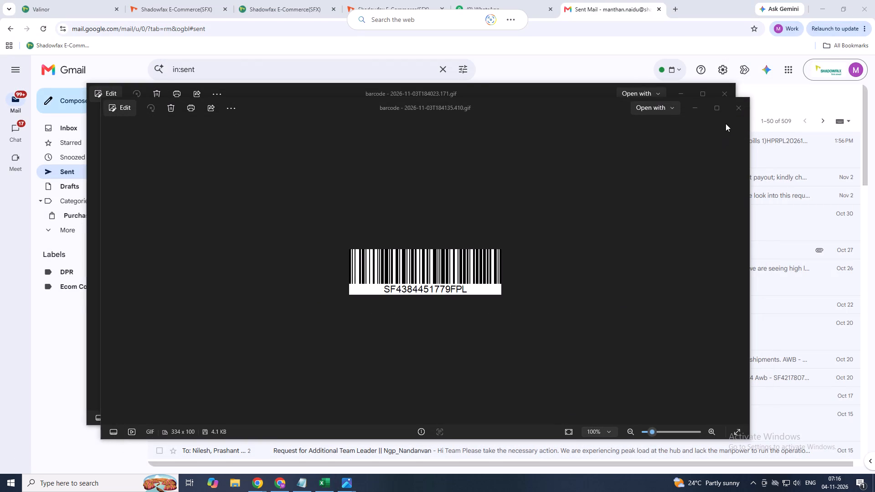
pyautogui.click(730, 114)
pyautogui.click(721, 95)
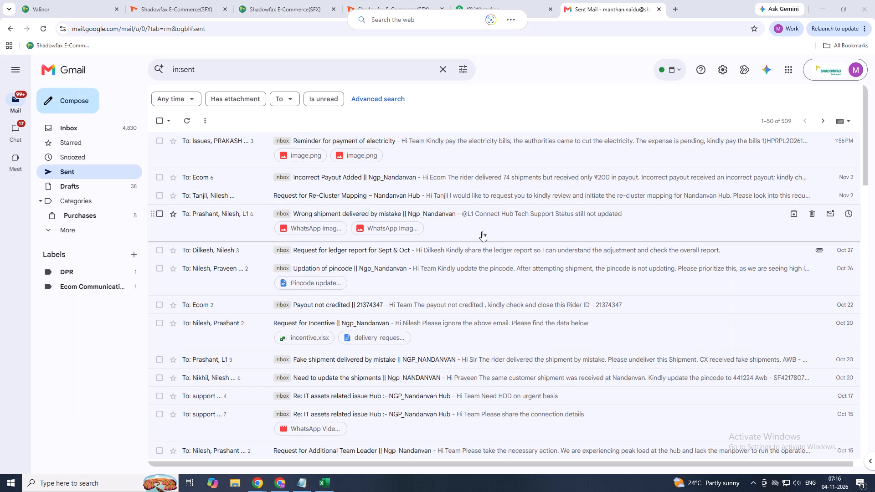
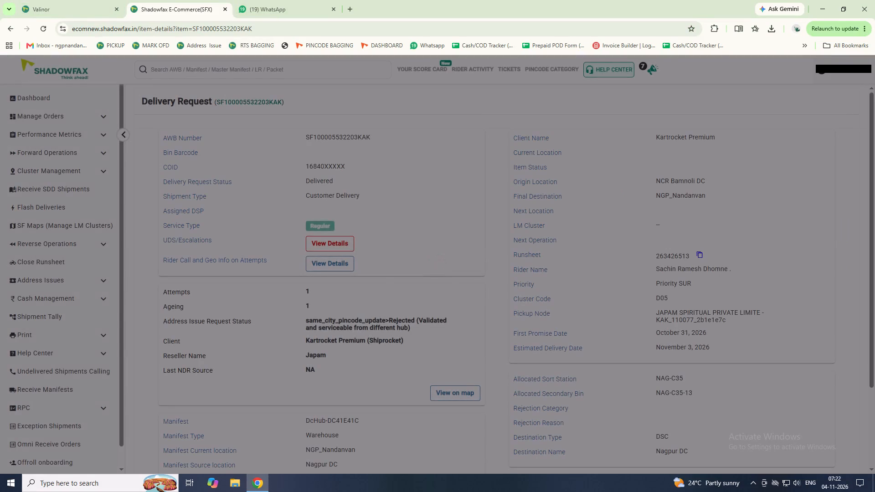
# Open YouTube's home page in a new browser tab from a Google search for YouTube.
pyautogui.click(353, 5)
pyautogui.click(310, 184)
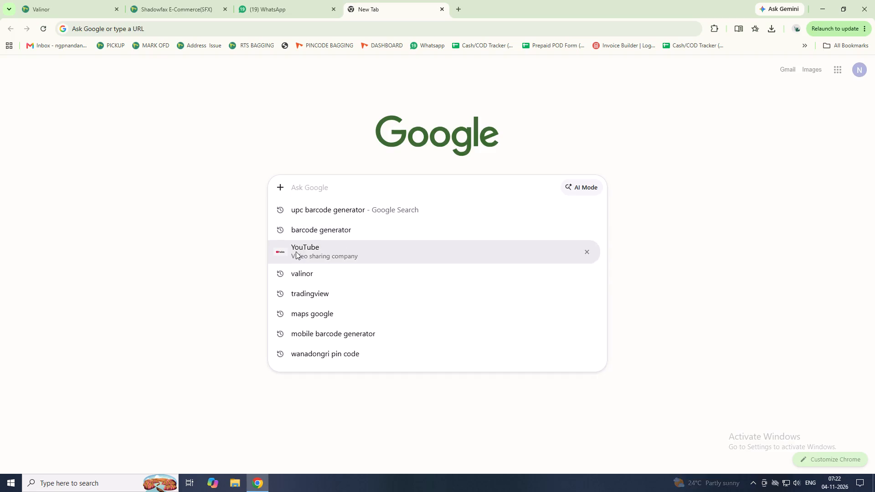
pyautogui.click(296, 251)
pyautogui.click(146, 164)
pyautogui.click(149, 157)
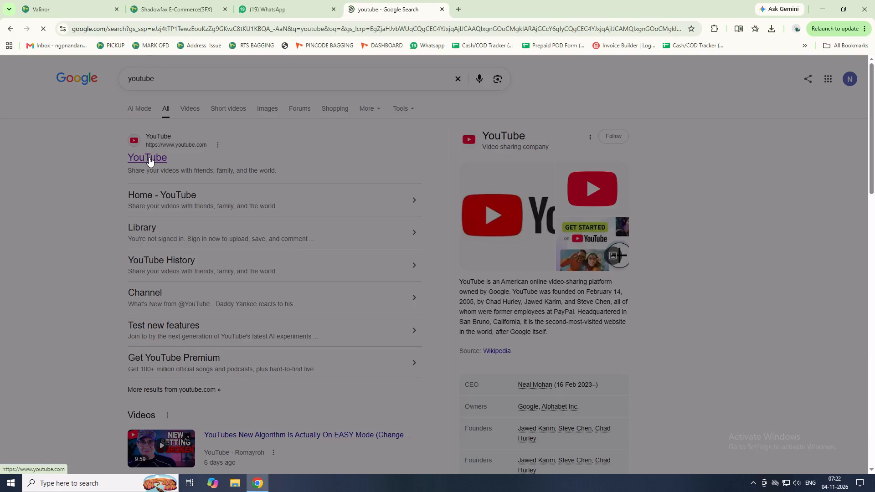
pyautogui.click(146, 0)
pyautogui.click(414, 0)
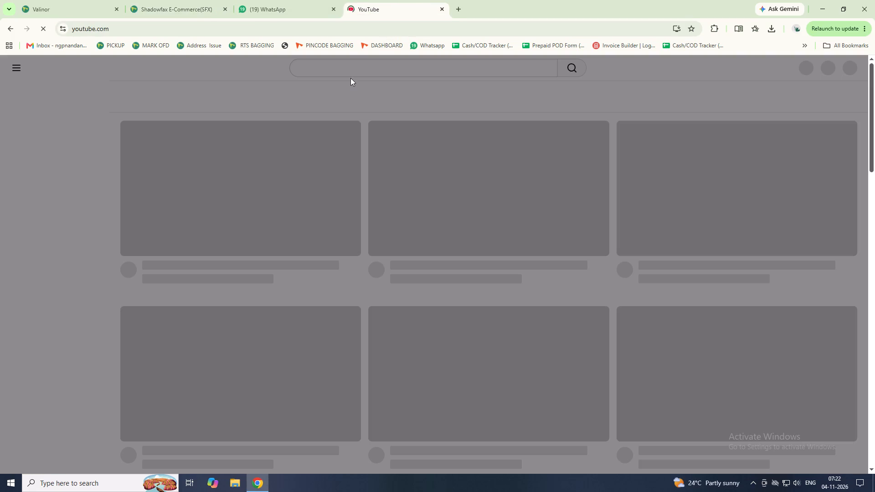
# Search YouTube for the suggested query "tere bagair jo guzre woh zindagi kya hai".
pyautogui.click(348, 70)
pyautogui.click(348, 66)
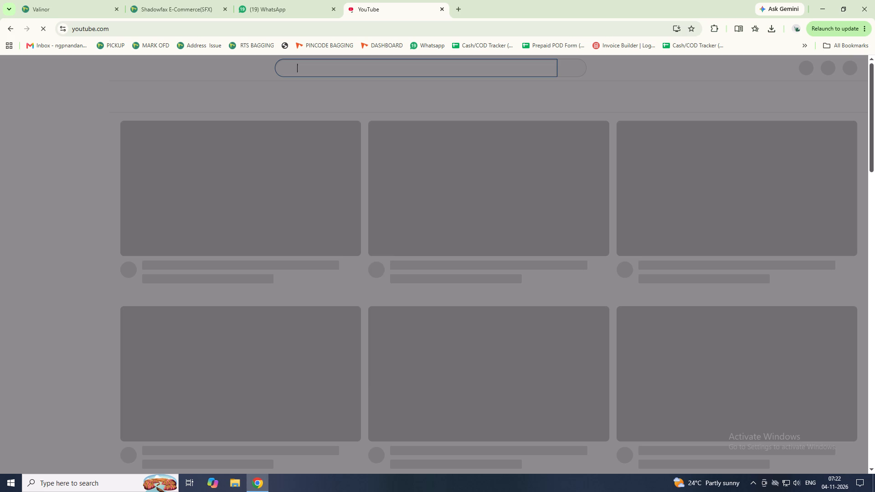
pyautogui.press('t')
pyautogui.press('e')
pyautogui.press('r')
pyautogui.press('e')
pyautogui.press('space')
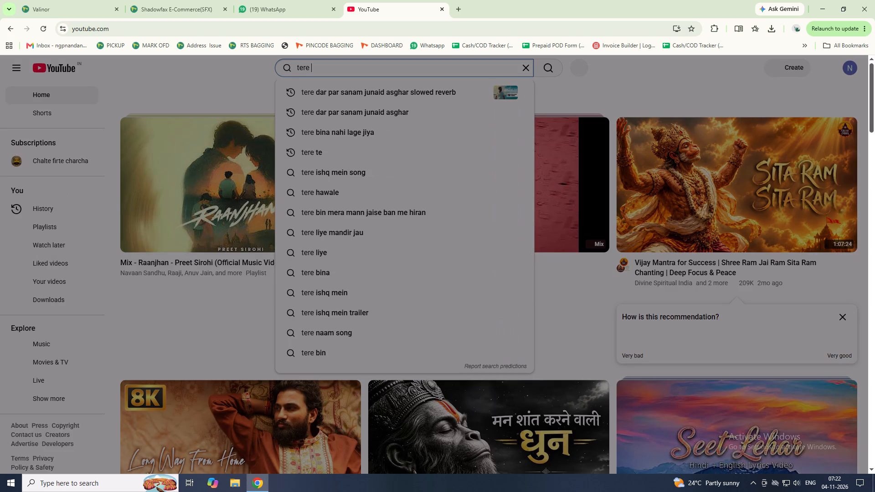
pyautogui.write('baga')
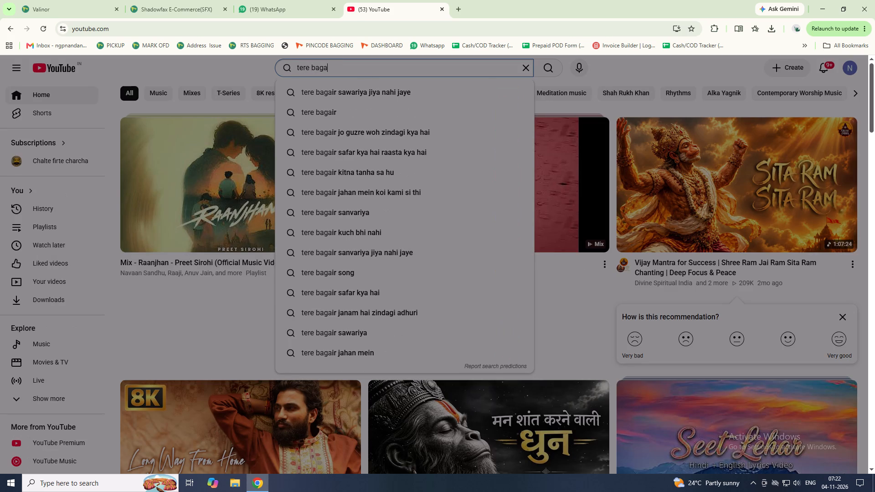
pyautogui.click(360, 138)
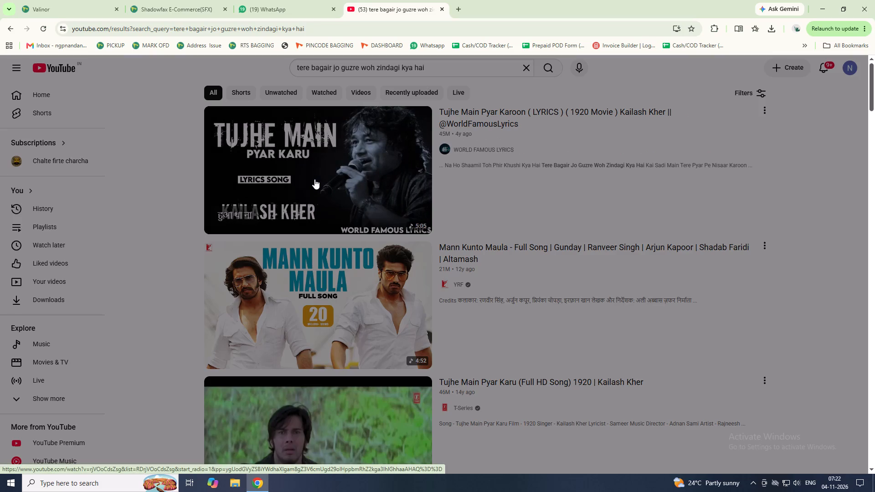
# Play the Tujhe Main Pyar Karoon lyrics video by World Famous Lyrics and return to the Shadowfax E-Commerce page.
pyautogui.click(317, 181)
pyautogui.click(161, 0)
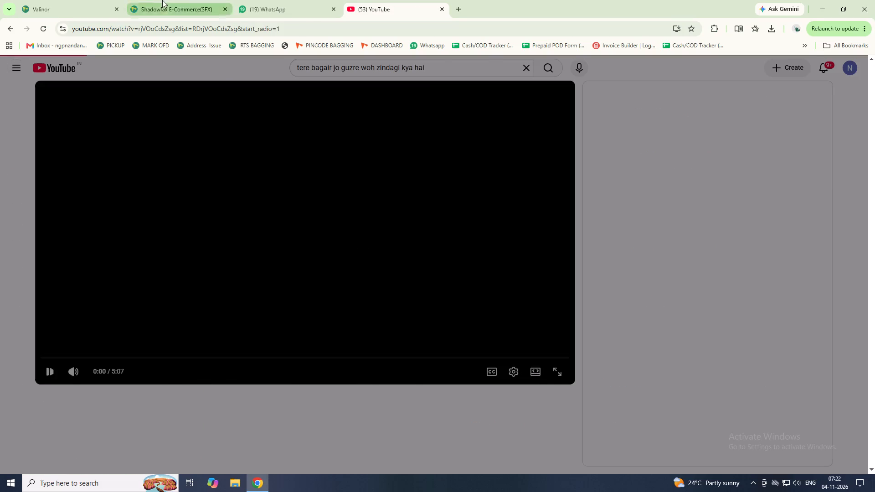
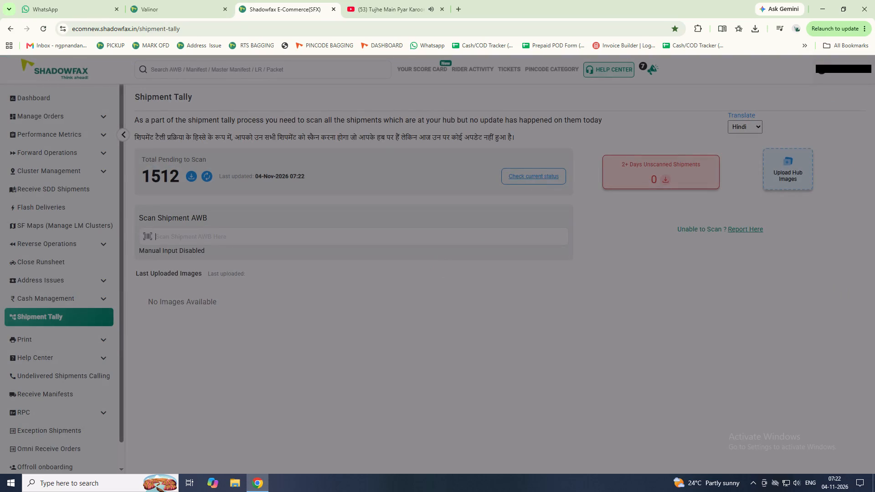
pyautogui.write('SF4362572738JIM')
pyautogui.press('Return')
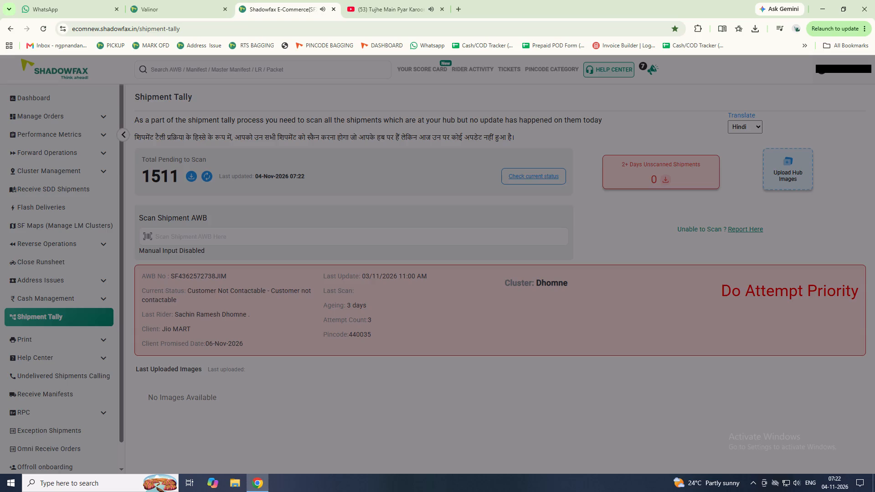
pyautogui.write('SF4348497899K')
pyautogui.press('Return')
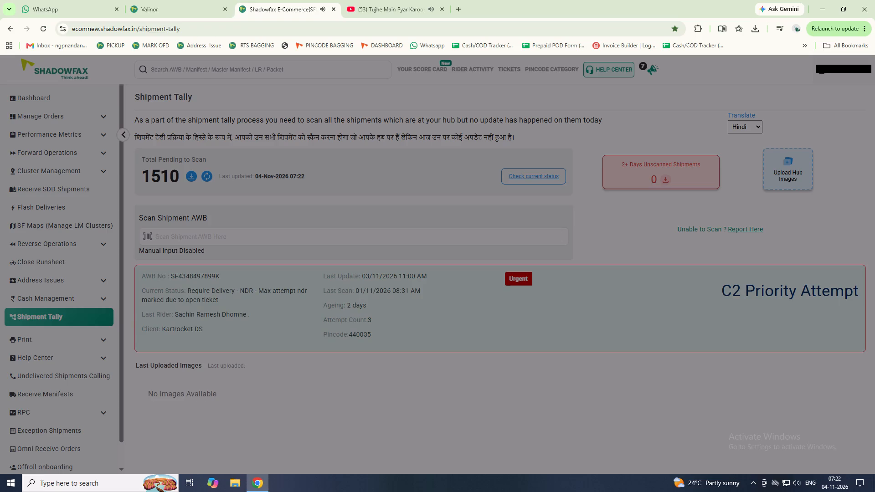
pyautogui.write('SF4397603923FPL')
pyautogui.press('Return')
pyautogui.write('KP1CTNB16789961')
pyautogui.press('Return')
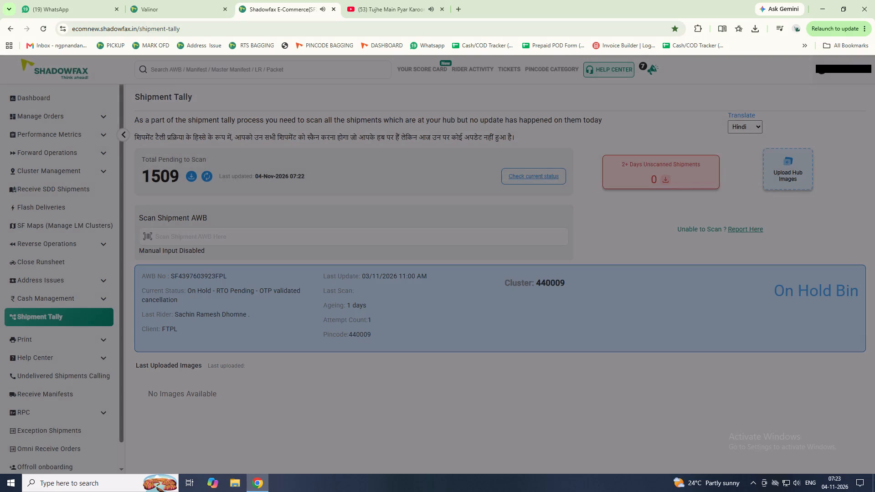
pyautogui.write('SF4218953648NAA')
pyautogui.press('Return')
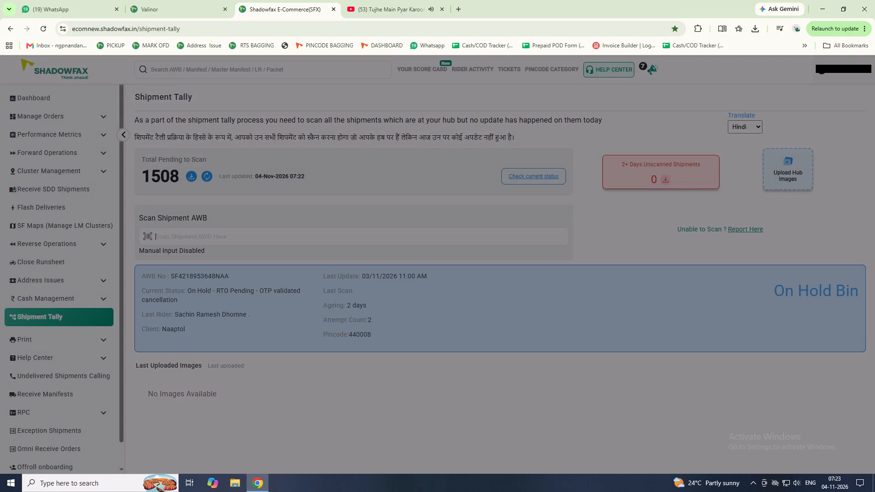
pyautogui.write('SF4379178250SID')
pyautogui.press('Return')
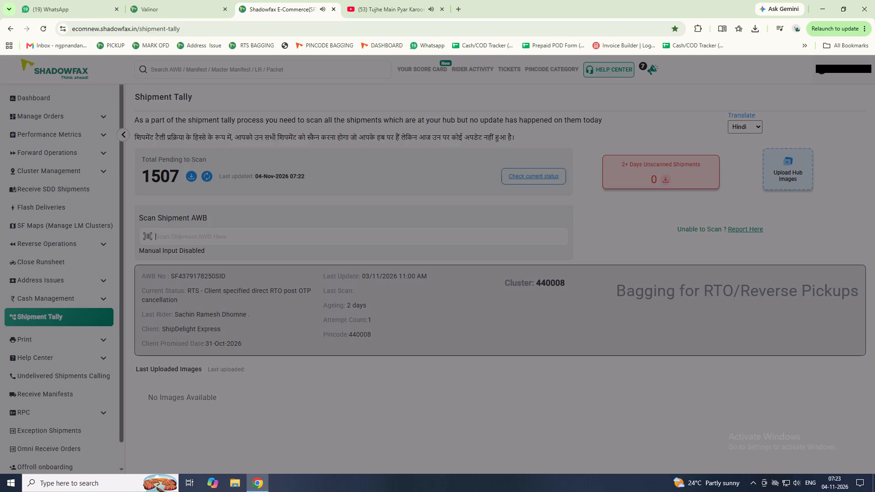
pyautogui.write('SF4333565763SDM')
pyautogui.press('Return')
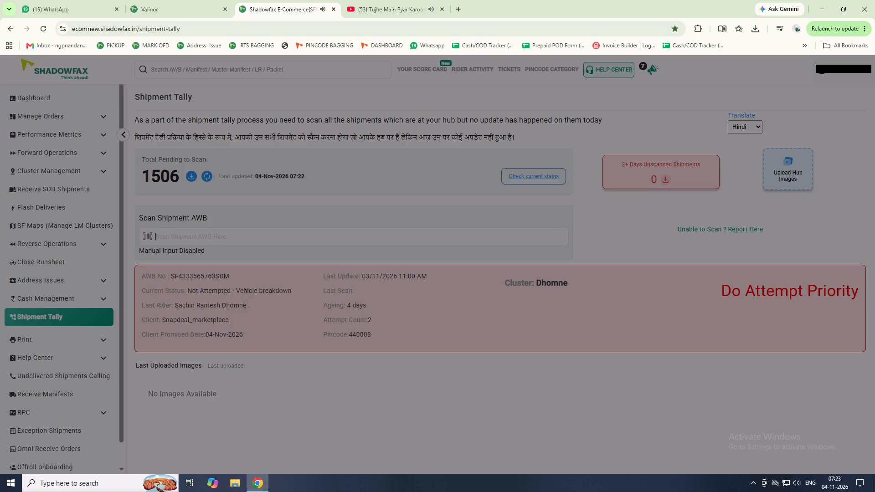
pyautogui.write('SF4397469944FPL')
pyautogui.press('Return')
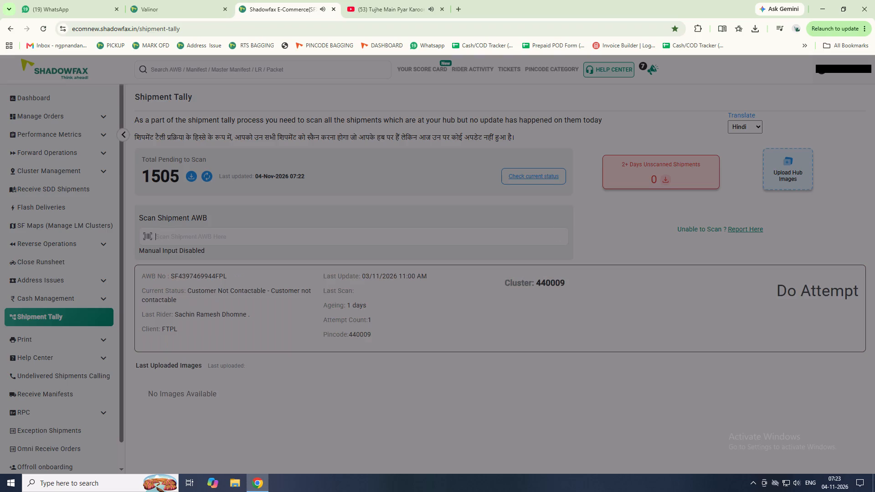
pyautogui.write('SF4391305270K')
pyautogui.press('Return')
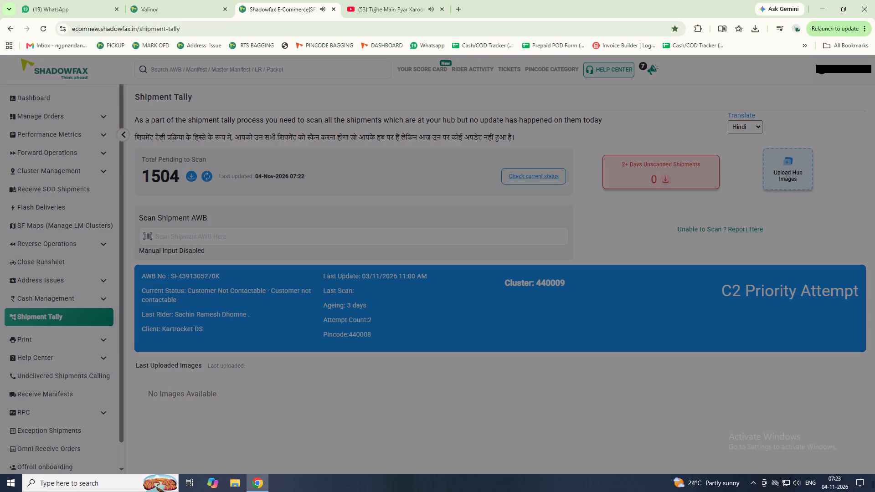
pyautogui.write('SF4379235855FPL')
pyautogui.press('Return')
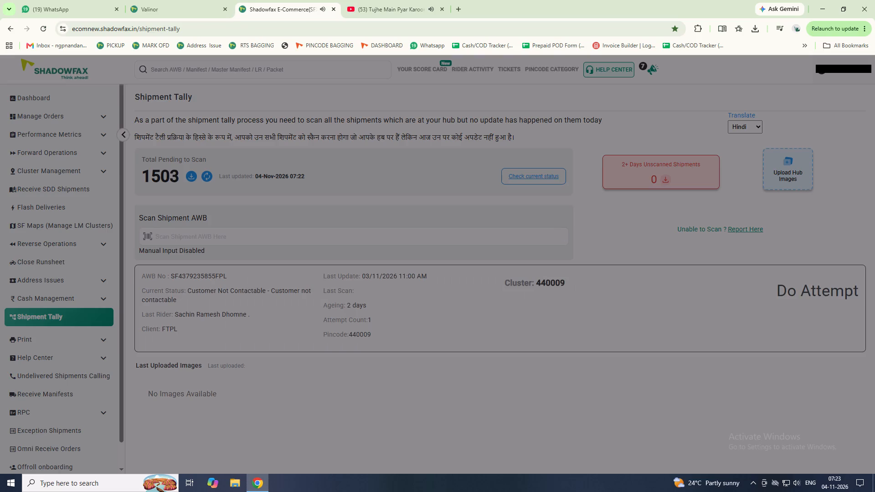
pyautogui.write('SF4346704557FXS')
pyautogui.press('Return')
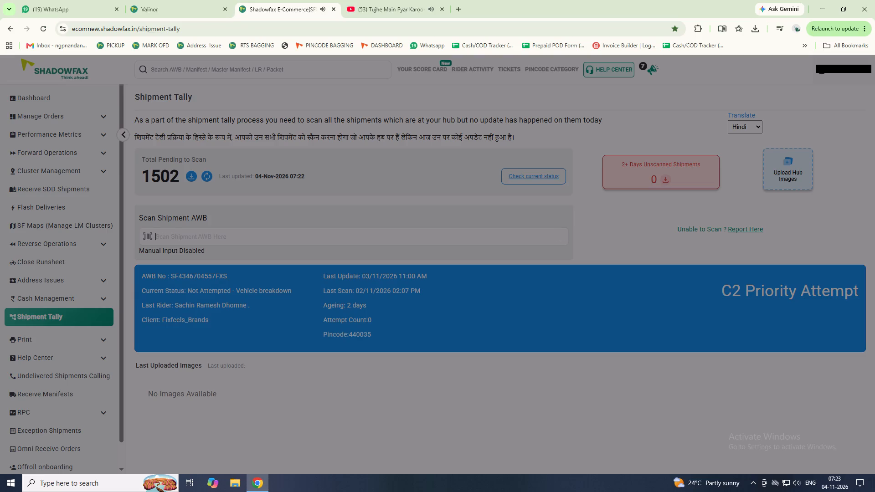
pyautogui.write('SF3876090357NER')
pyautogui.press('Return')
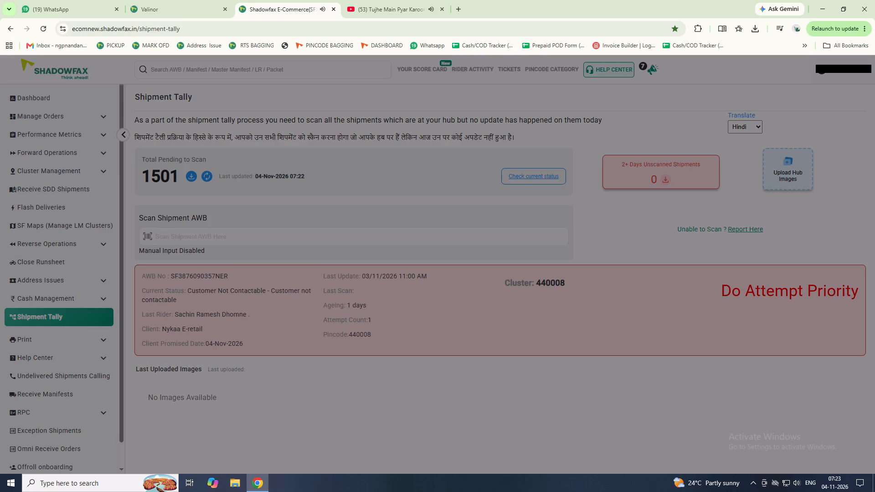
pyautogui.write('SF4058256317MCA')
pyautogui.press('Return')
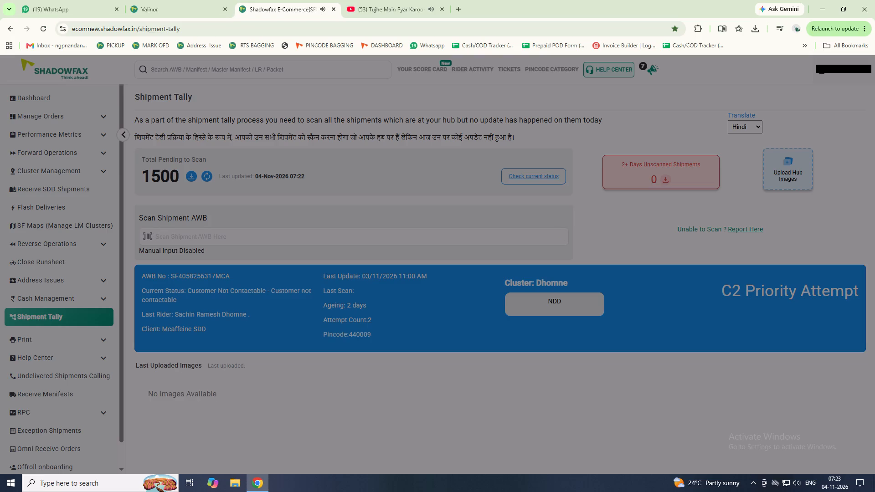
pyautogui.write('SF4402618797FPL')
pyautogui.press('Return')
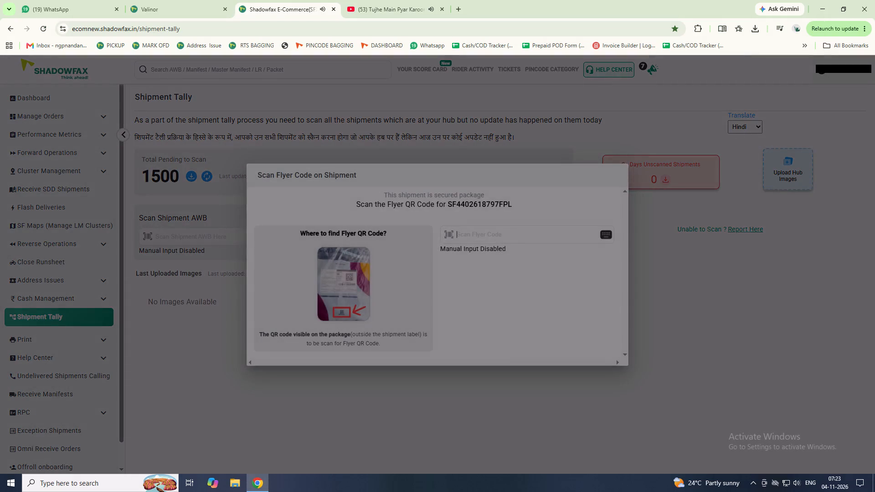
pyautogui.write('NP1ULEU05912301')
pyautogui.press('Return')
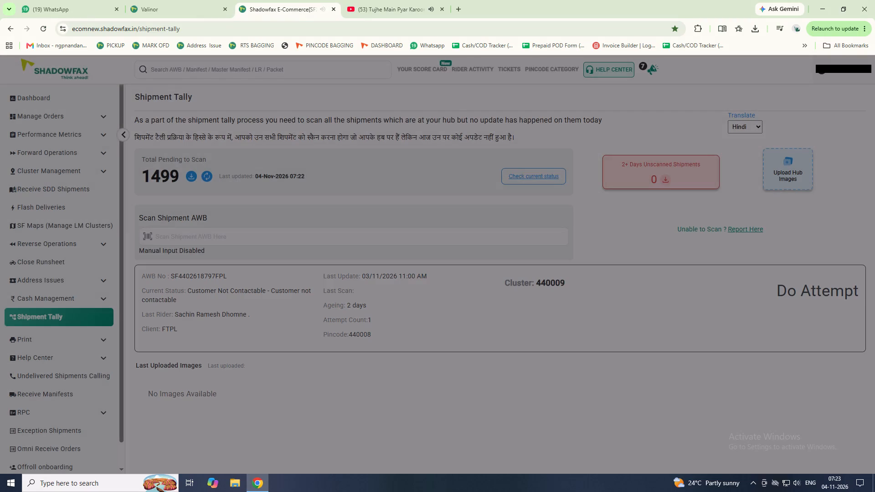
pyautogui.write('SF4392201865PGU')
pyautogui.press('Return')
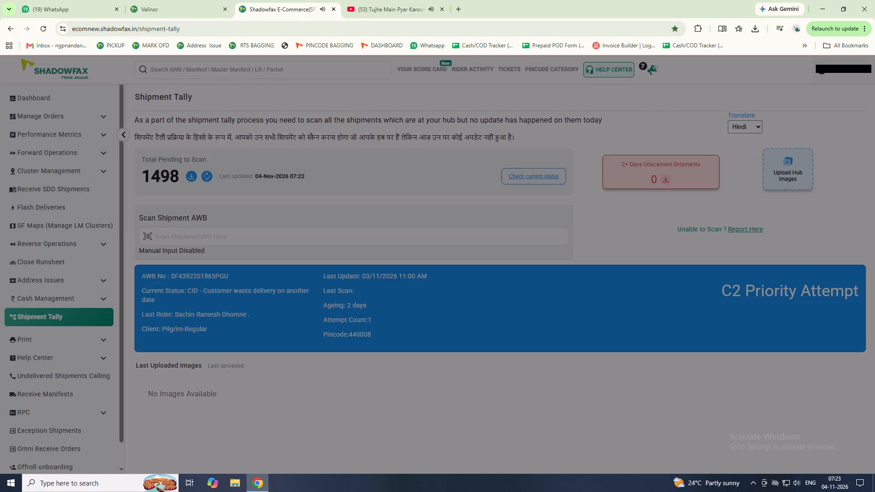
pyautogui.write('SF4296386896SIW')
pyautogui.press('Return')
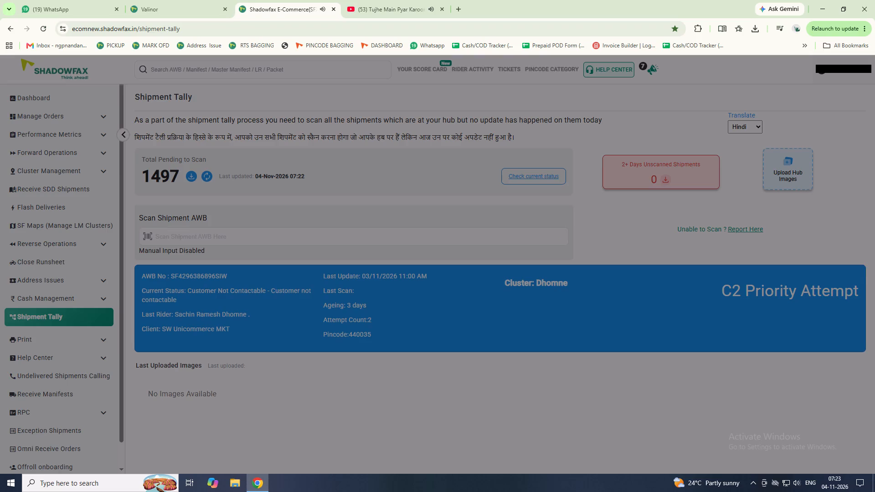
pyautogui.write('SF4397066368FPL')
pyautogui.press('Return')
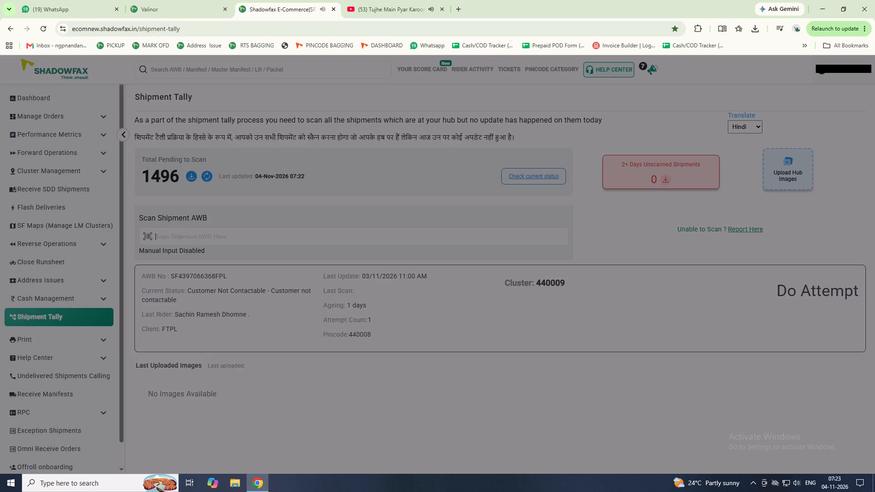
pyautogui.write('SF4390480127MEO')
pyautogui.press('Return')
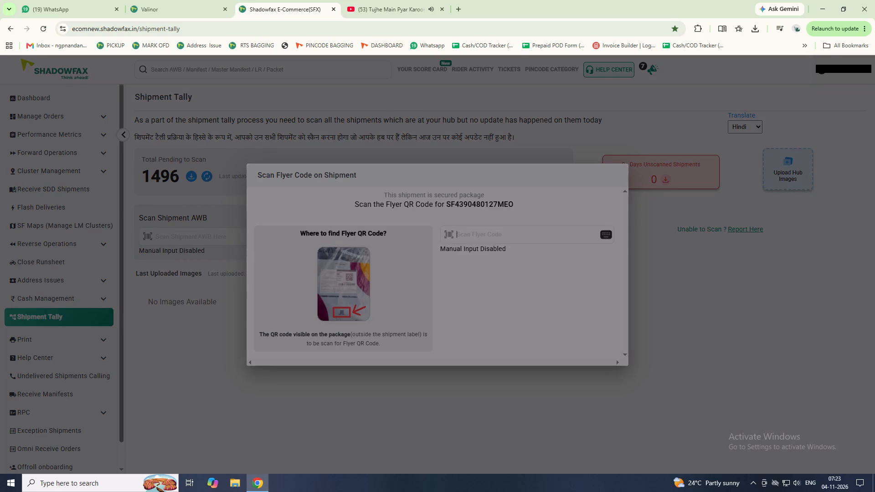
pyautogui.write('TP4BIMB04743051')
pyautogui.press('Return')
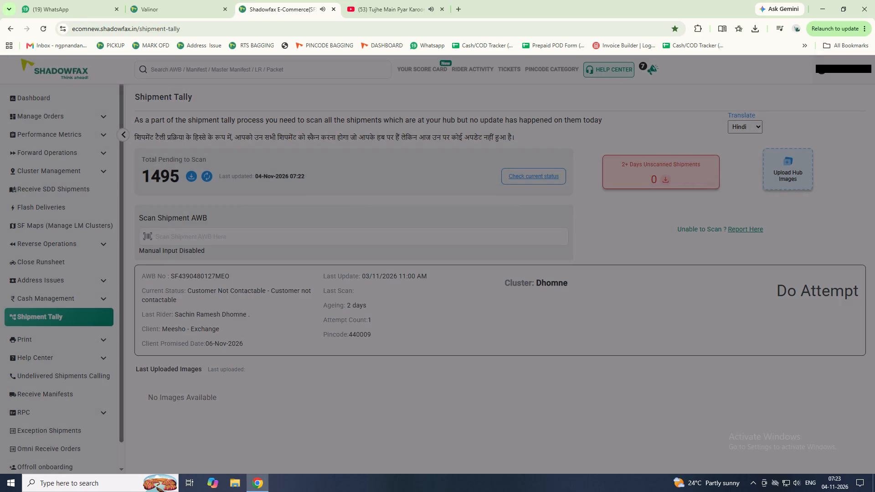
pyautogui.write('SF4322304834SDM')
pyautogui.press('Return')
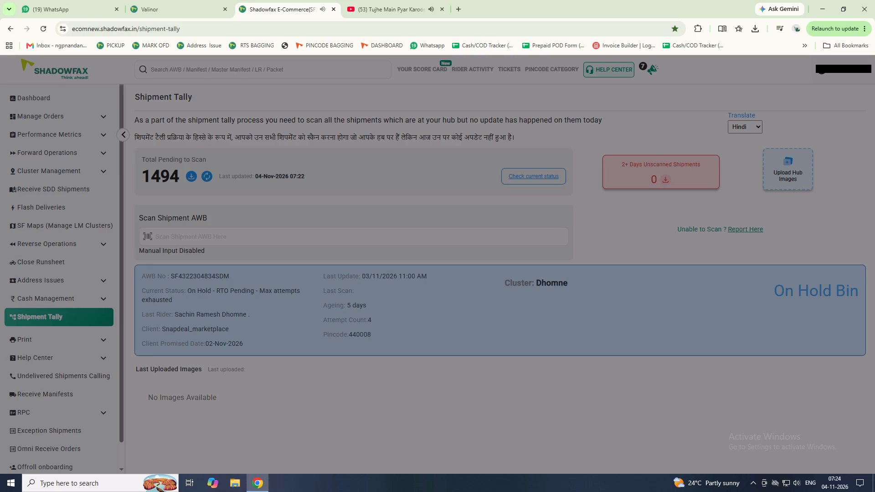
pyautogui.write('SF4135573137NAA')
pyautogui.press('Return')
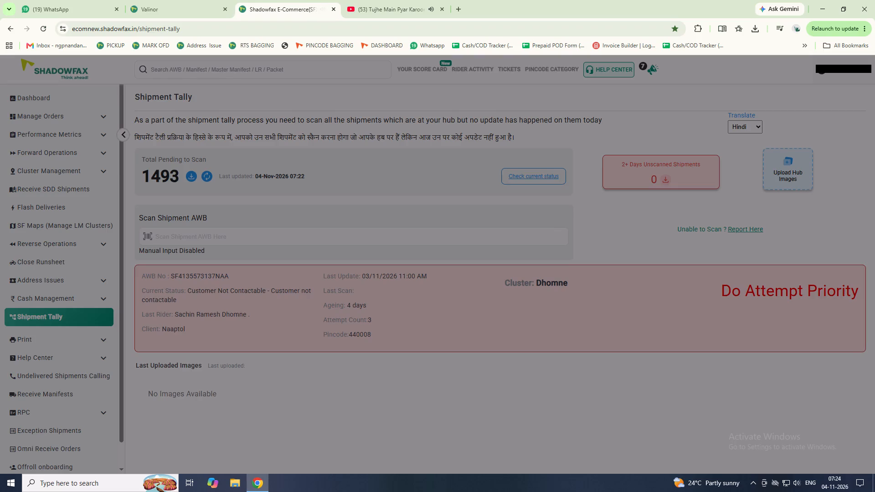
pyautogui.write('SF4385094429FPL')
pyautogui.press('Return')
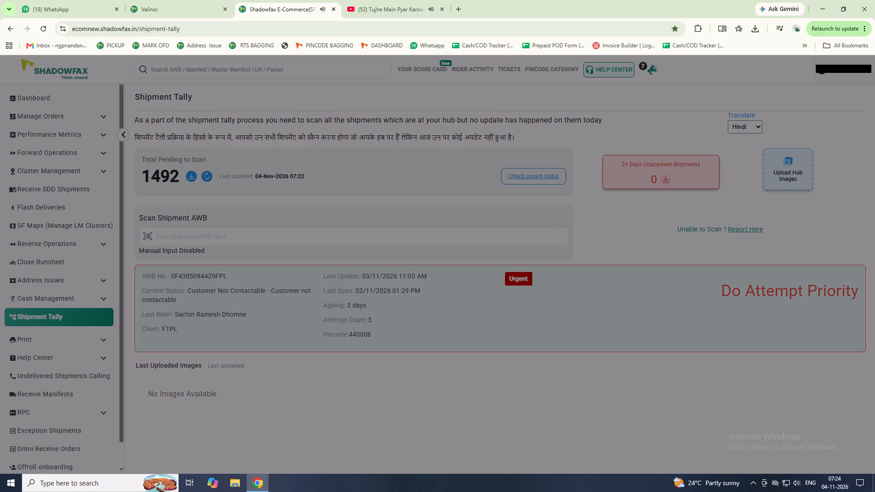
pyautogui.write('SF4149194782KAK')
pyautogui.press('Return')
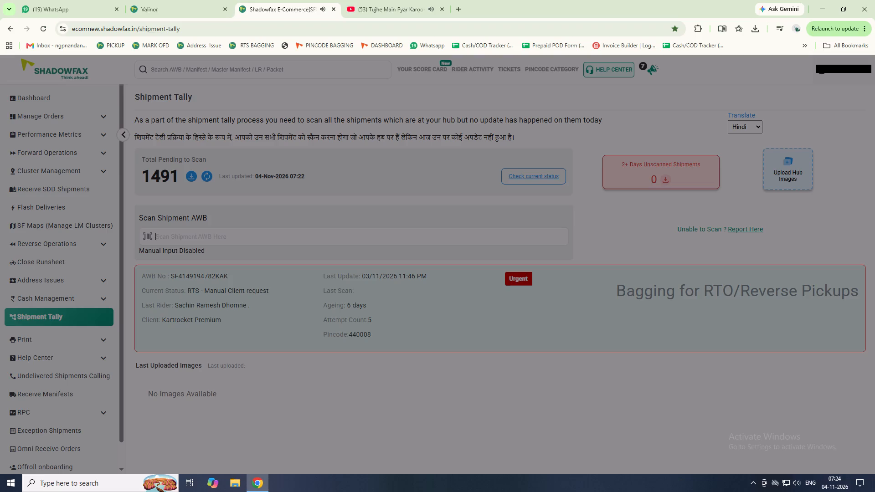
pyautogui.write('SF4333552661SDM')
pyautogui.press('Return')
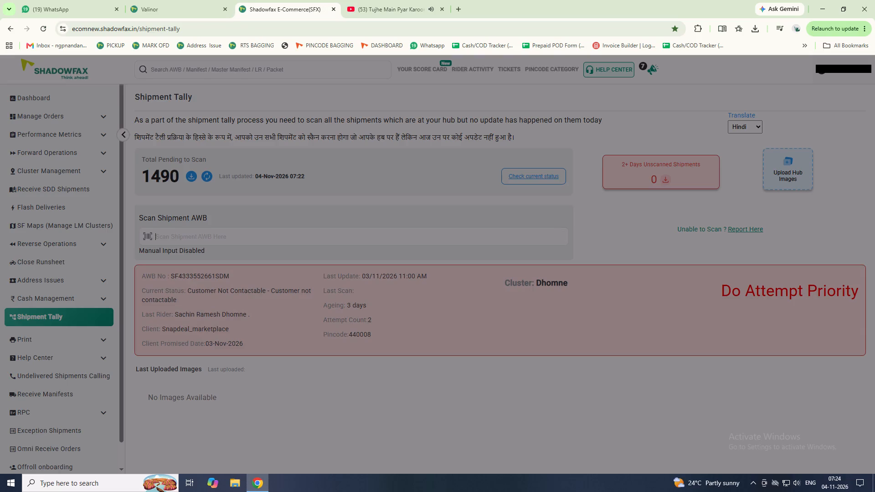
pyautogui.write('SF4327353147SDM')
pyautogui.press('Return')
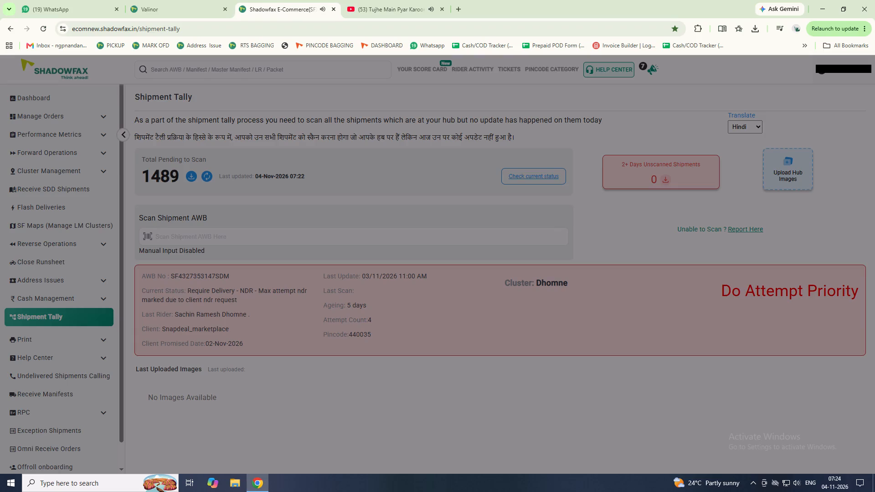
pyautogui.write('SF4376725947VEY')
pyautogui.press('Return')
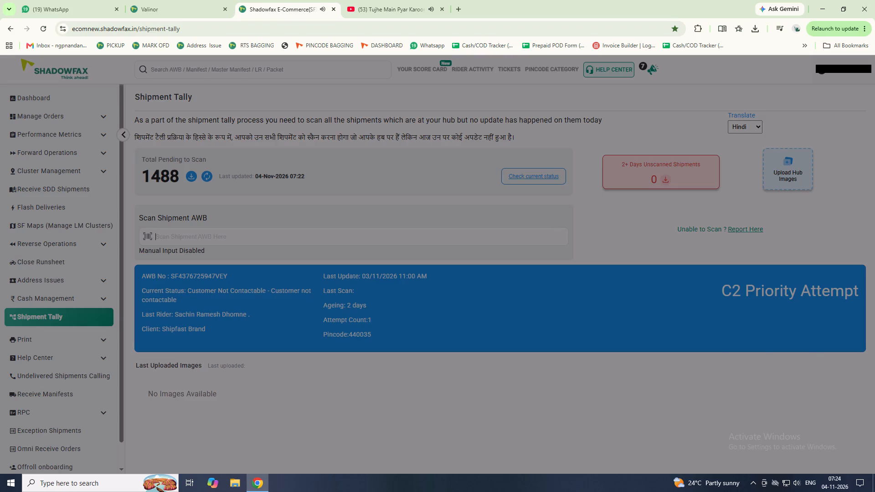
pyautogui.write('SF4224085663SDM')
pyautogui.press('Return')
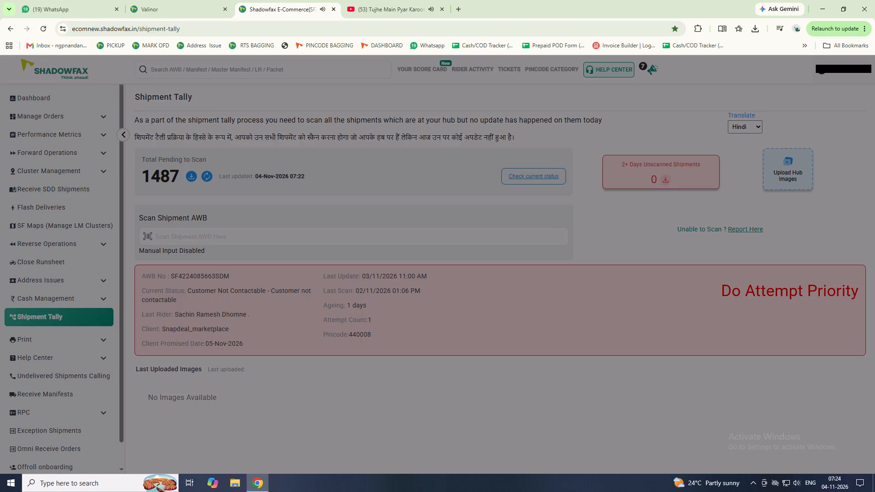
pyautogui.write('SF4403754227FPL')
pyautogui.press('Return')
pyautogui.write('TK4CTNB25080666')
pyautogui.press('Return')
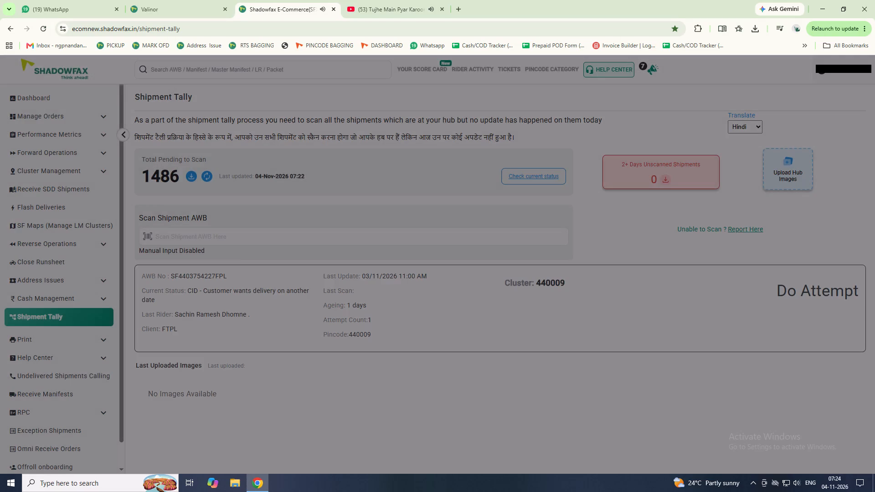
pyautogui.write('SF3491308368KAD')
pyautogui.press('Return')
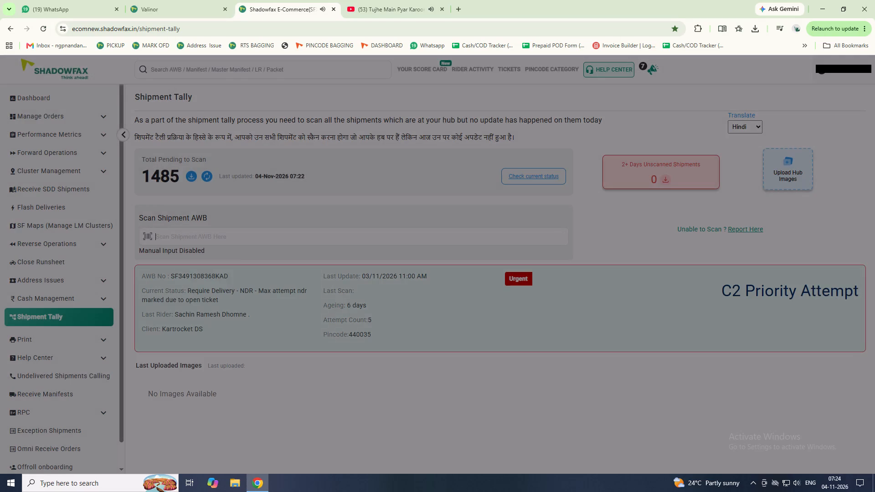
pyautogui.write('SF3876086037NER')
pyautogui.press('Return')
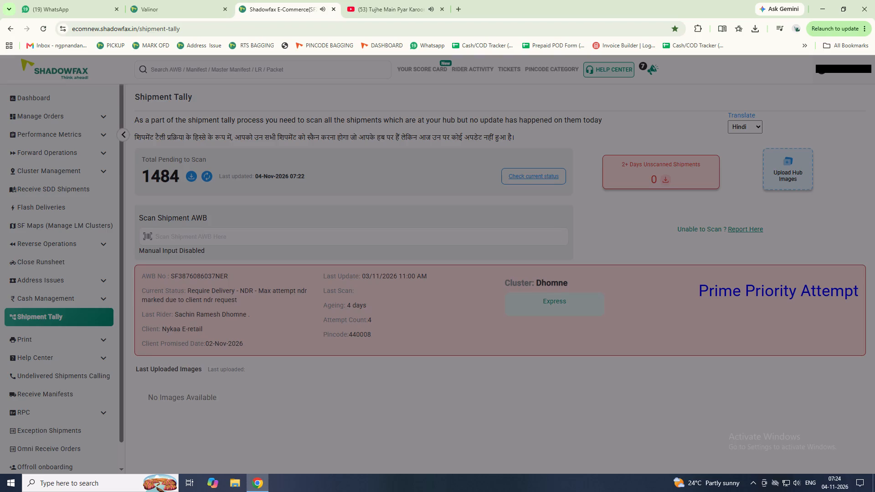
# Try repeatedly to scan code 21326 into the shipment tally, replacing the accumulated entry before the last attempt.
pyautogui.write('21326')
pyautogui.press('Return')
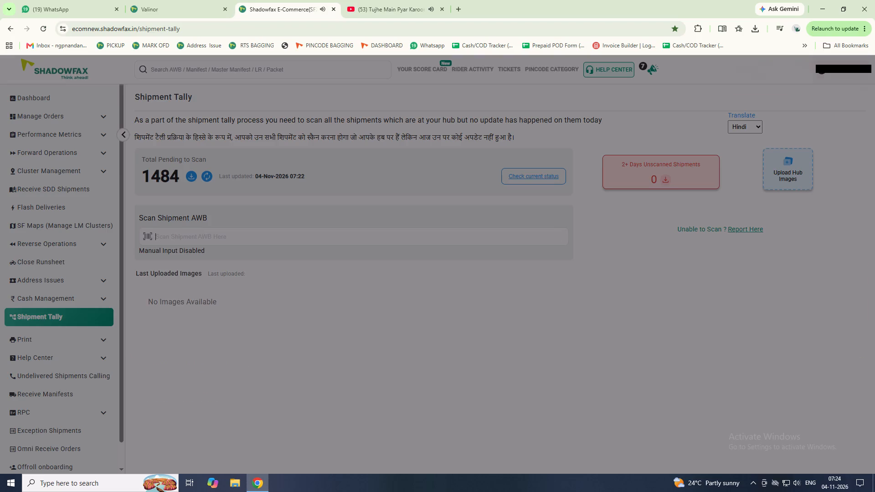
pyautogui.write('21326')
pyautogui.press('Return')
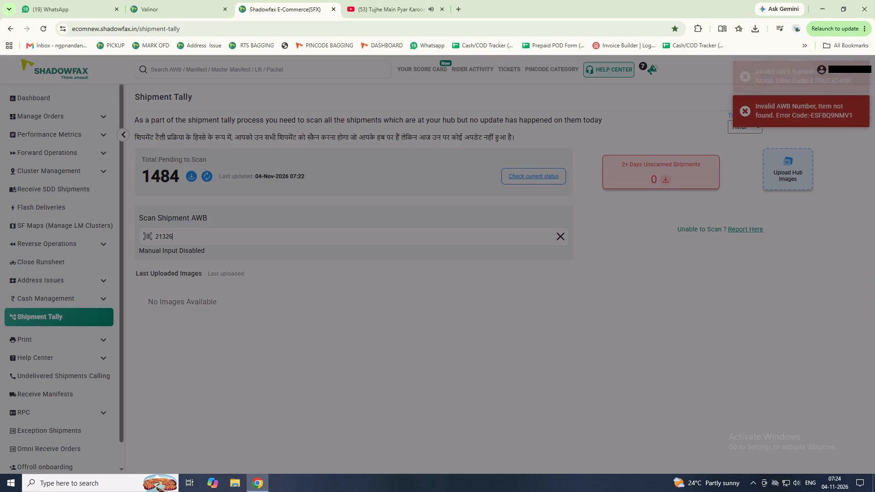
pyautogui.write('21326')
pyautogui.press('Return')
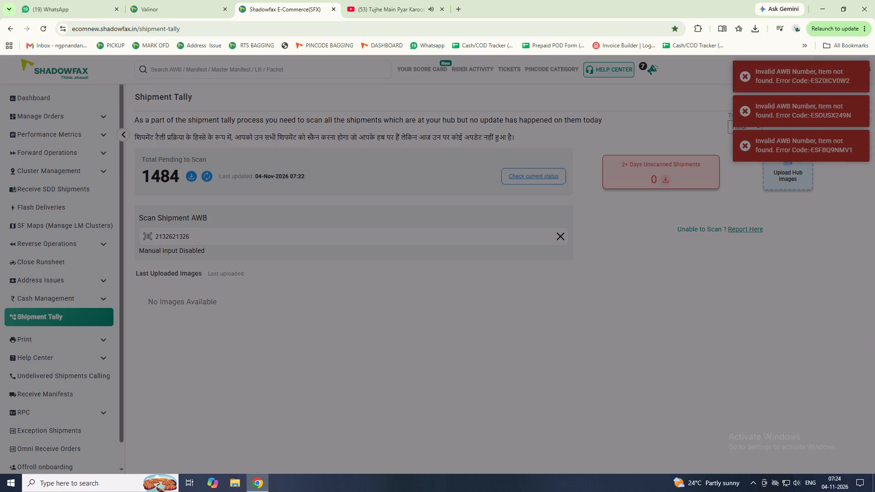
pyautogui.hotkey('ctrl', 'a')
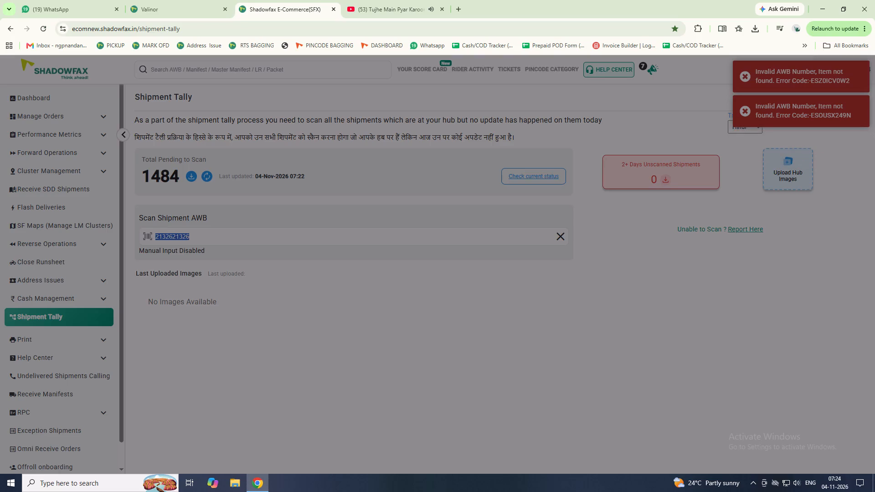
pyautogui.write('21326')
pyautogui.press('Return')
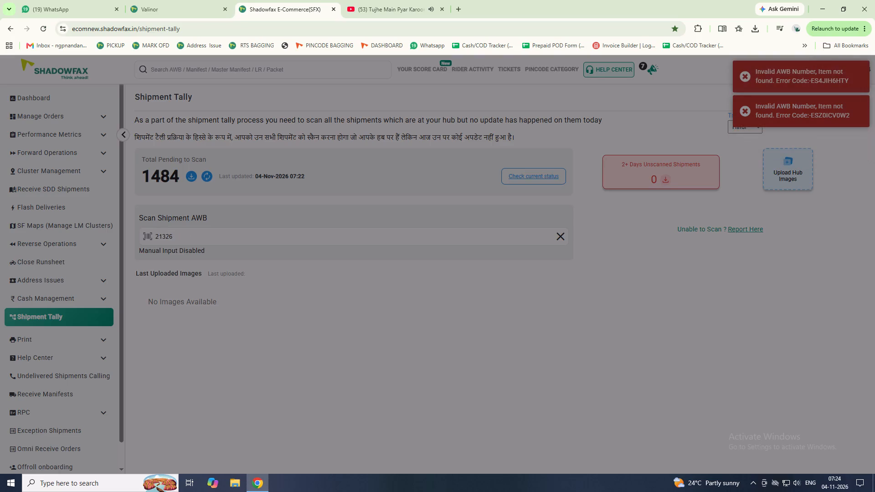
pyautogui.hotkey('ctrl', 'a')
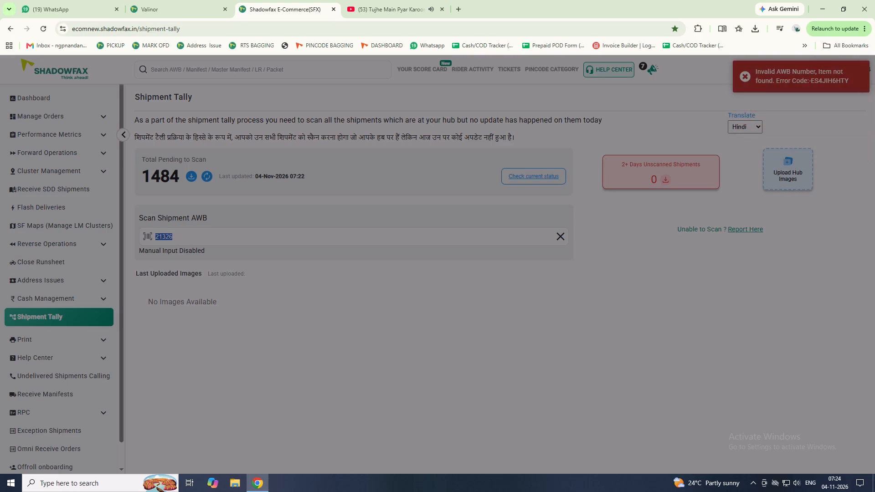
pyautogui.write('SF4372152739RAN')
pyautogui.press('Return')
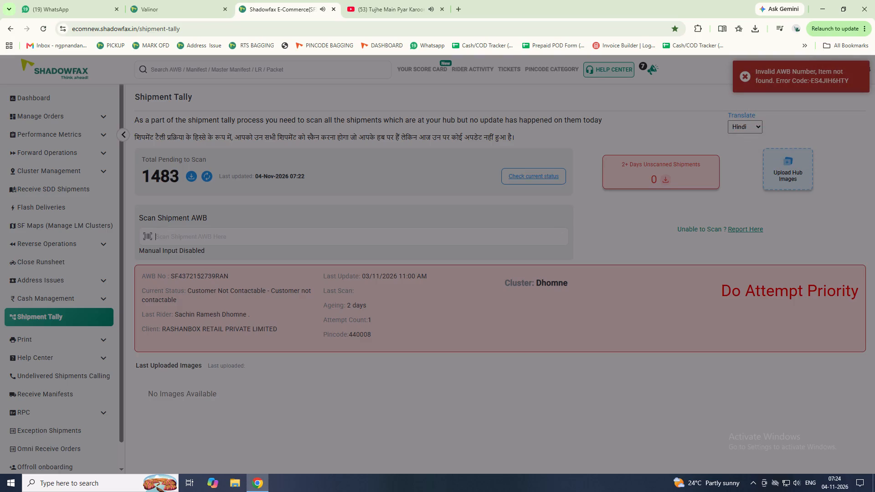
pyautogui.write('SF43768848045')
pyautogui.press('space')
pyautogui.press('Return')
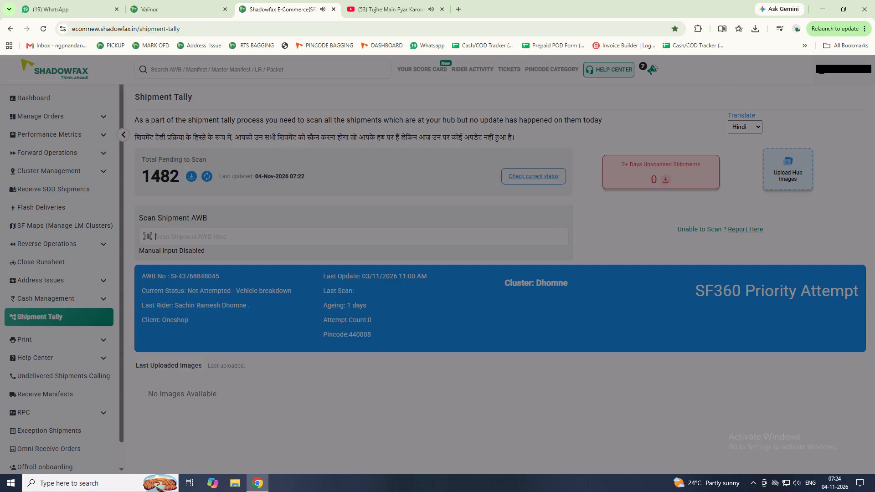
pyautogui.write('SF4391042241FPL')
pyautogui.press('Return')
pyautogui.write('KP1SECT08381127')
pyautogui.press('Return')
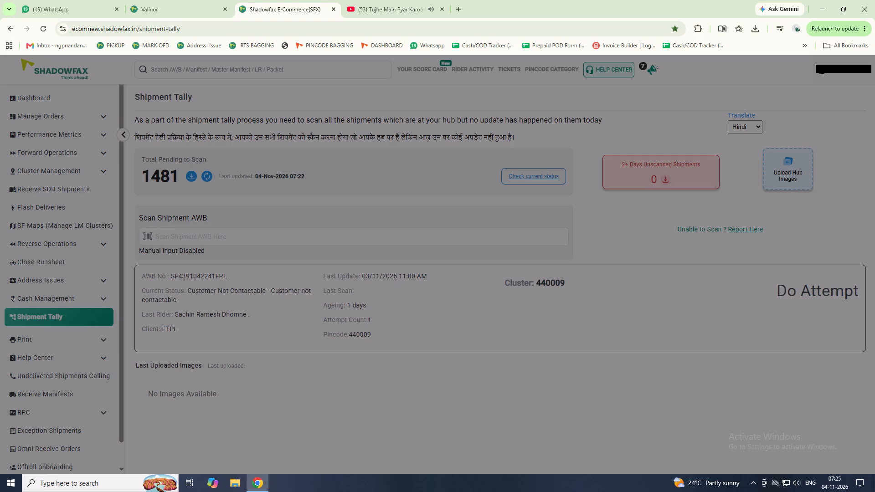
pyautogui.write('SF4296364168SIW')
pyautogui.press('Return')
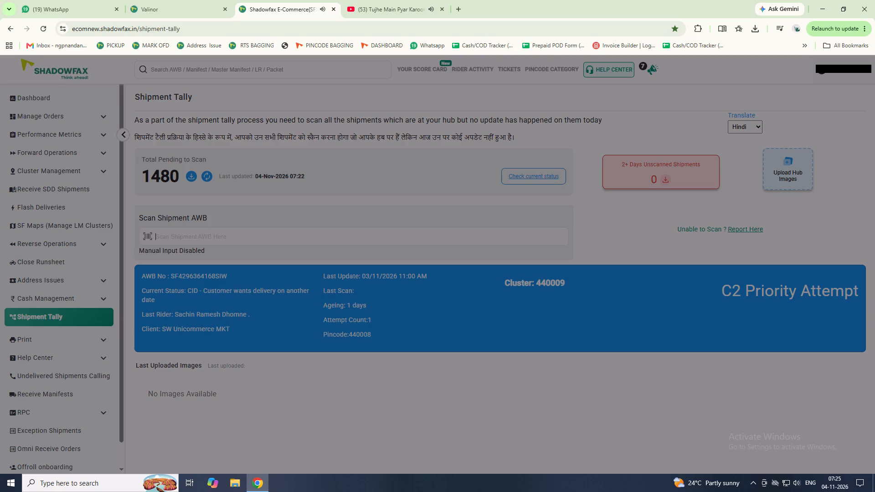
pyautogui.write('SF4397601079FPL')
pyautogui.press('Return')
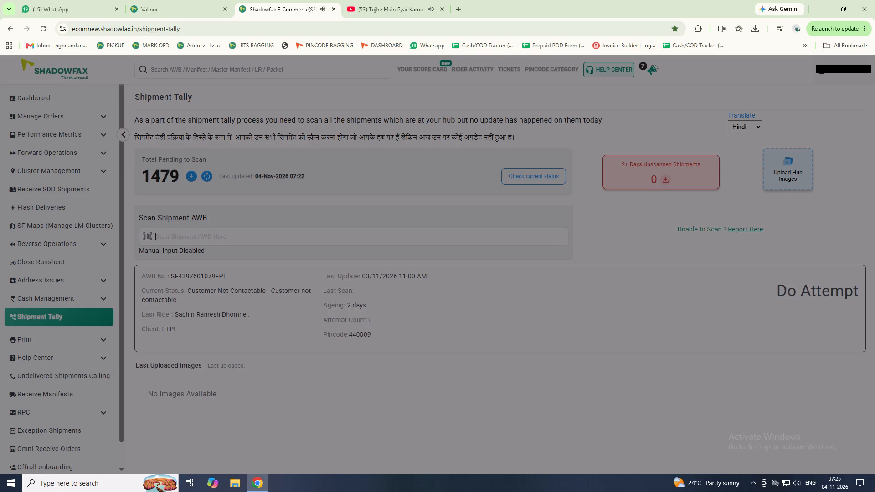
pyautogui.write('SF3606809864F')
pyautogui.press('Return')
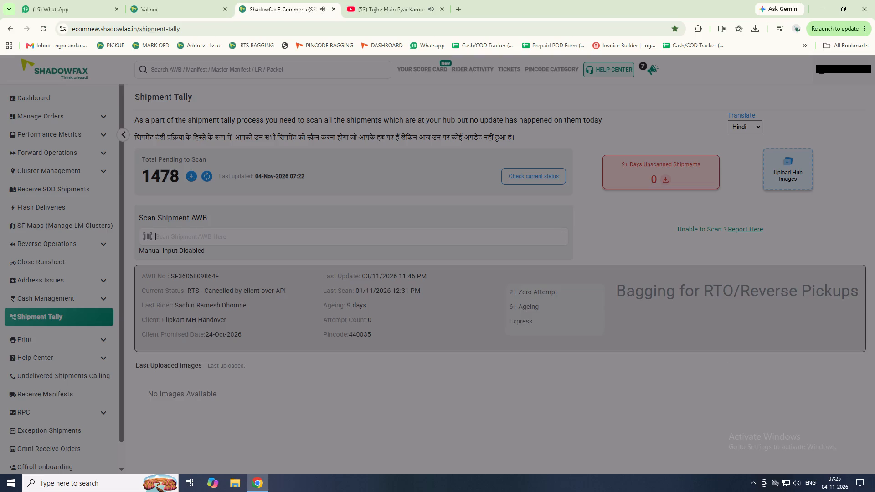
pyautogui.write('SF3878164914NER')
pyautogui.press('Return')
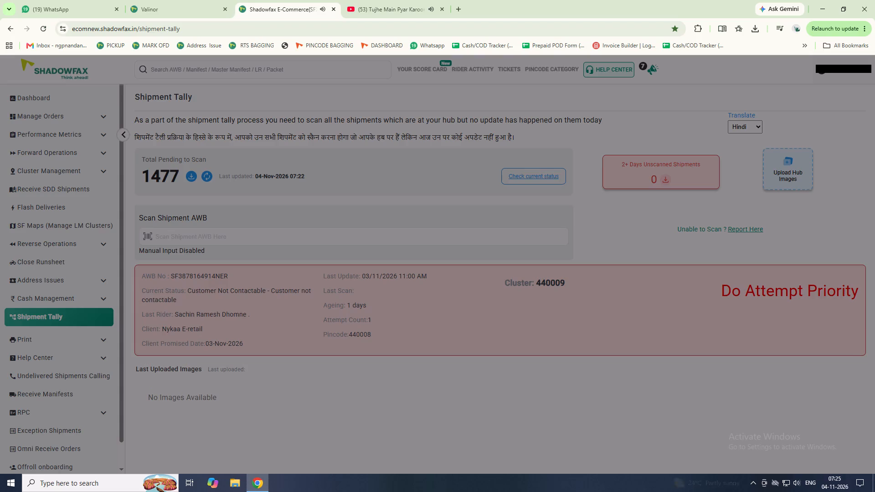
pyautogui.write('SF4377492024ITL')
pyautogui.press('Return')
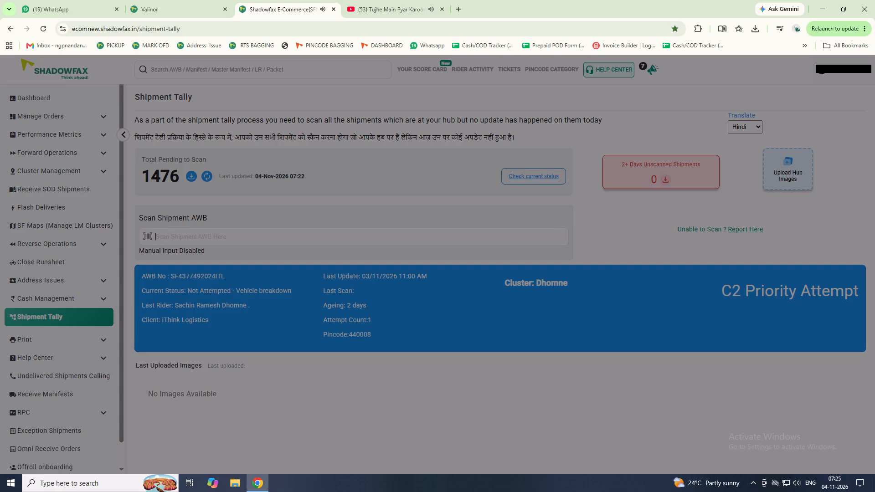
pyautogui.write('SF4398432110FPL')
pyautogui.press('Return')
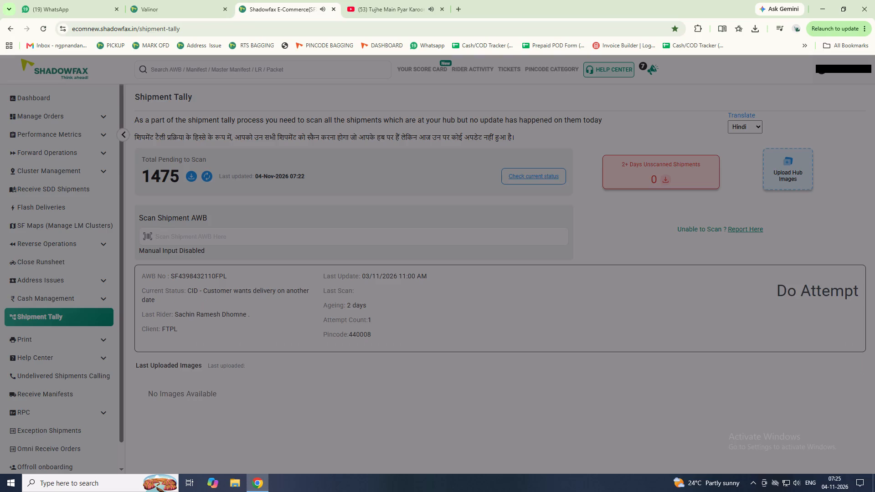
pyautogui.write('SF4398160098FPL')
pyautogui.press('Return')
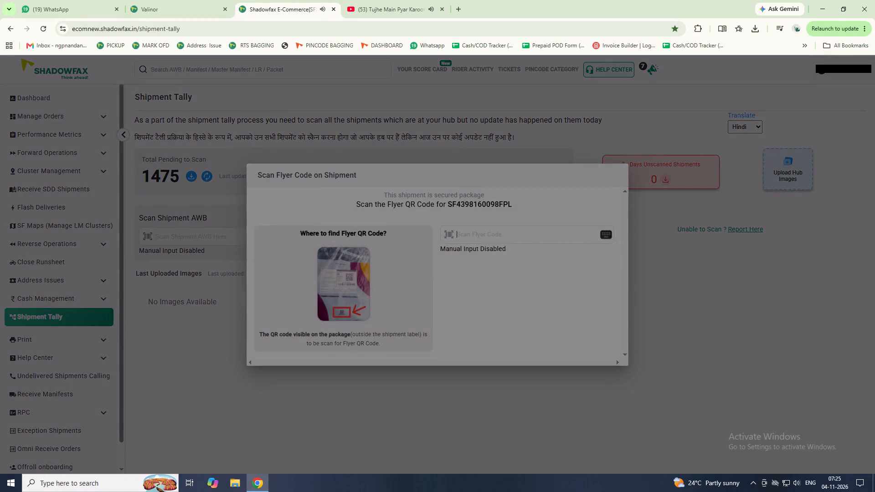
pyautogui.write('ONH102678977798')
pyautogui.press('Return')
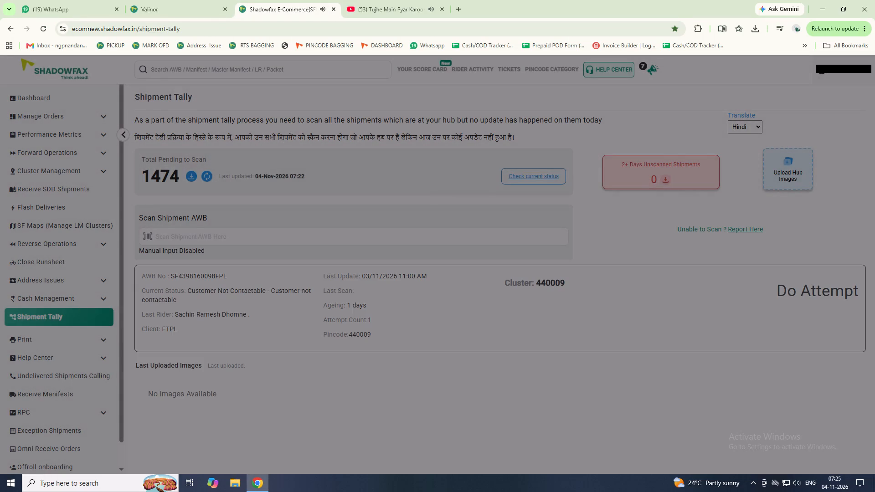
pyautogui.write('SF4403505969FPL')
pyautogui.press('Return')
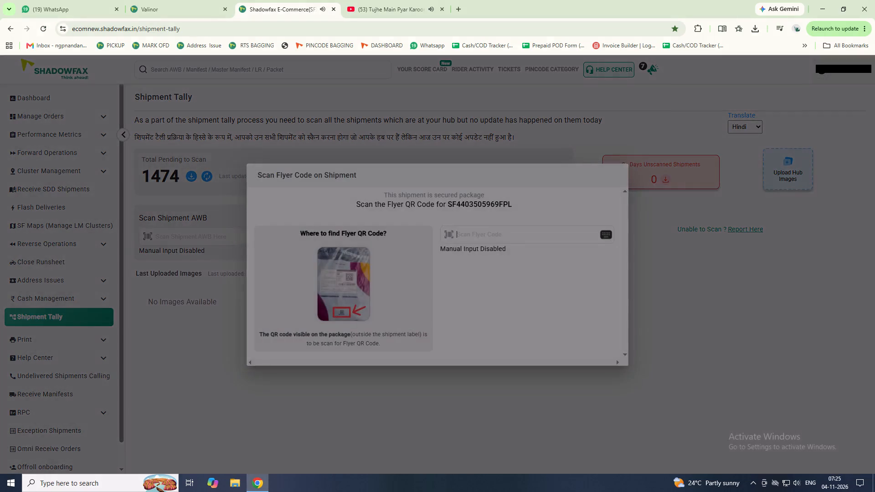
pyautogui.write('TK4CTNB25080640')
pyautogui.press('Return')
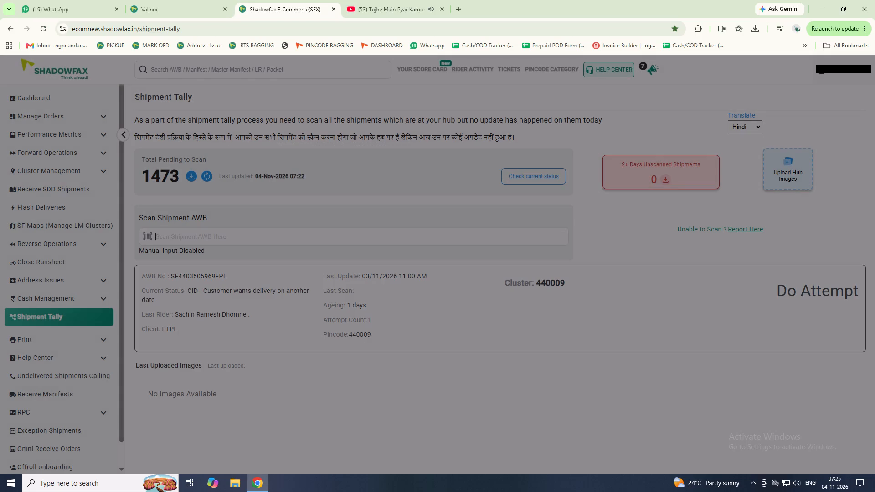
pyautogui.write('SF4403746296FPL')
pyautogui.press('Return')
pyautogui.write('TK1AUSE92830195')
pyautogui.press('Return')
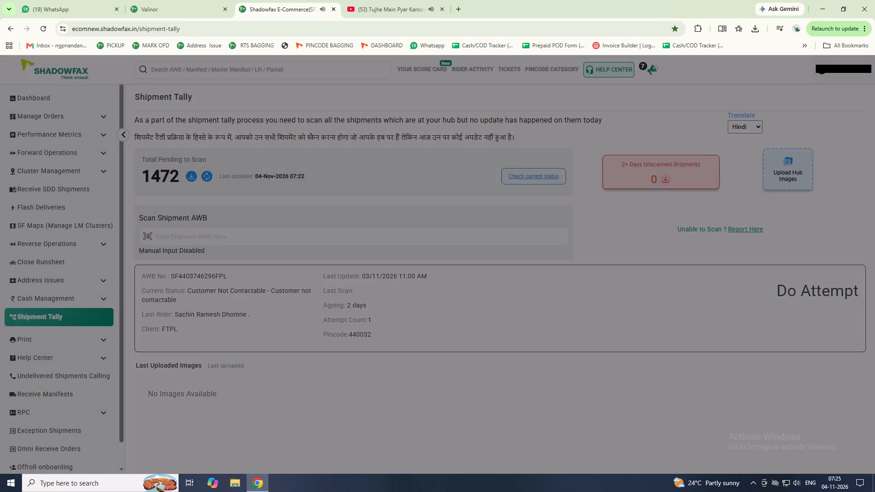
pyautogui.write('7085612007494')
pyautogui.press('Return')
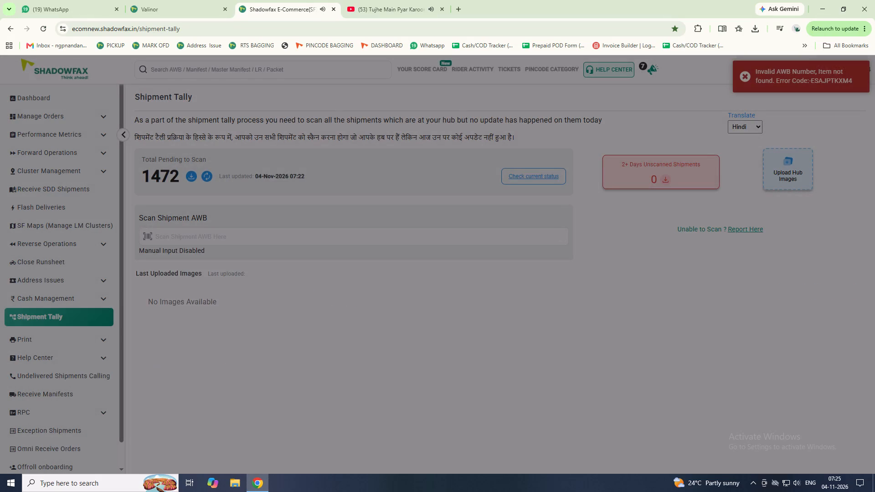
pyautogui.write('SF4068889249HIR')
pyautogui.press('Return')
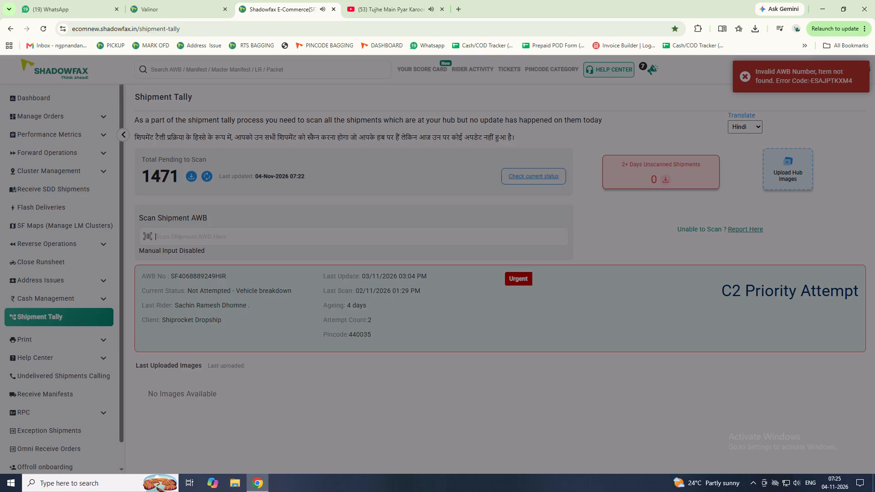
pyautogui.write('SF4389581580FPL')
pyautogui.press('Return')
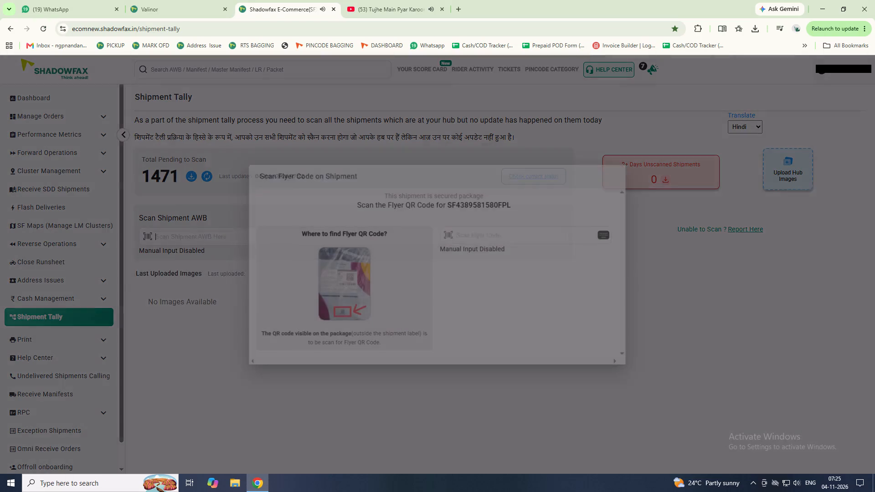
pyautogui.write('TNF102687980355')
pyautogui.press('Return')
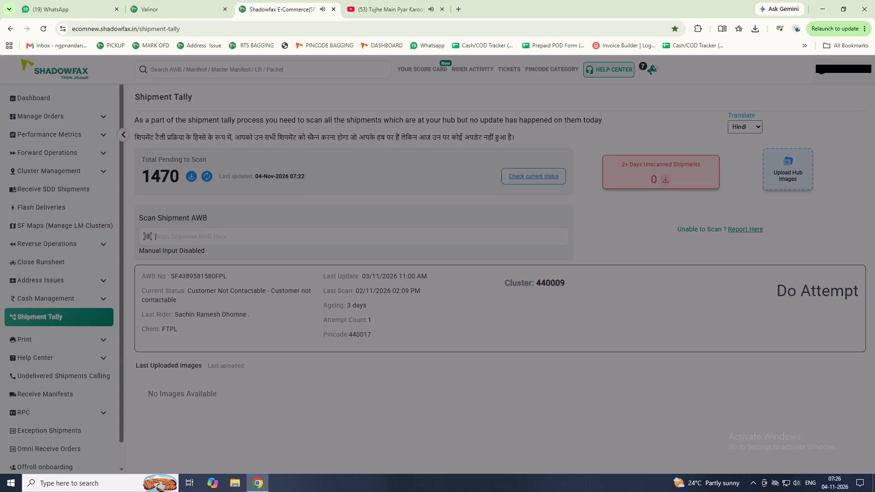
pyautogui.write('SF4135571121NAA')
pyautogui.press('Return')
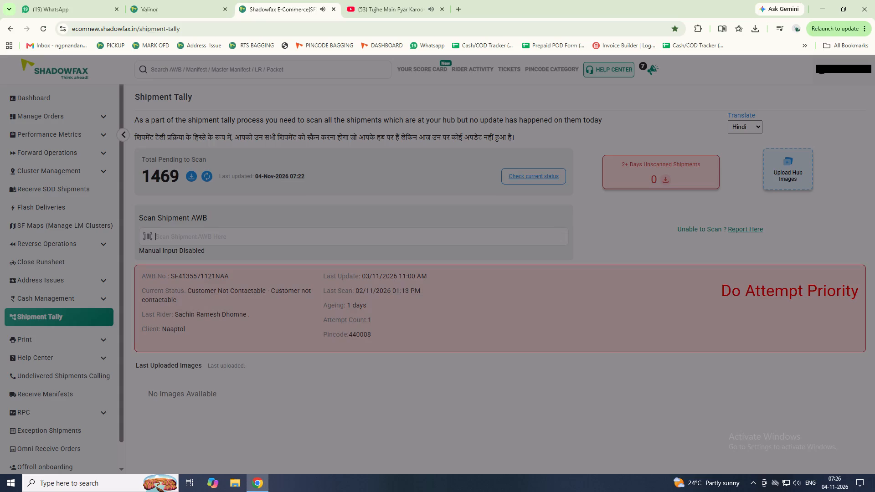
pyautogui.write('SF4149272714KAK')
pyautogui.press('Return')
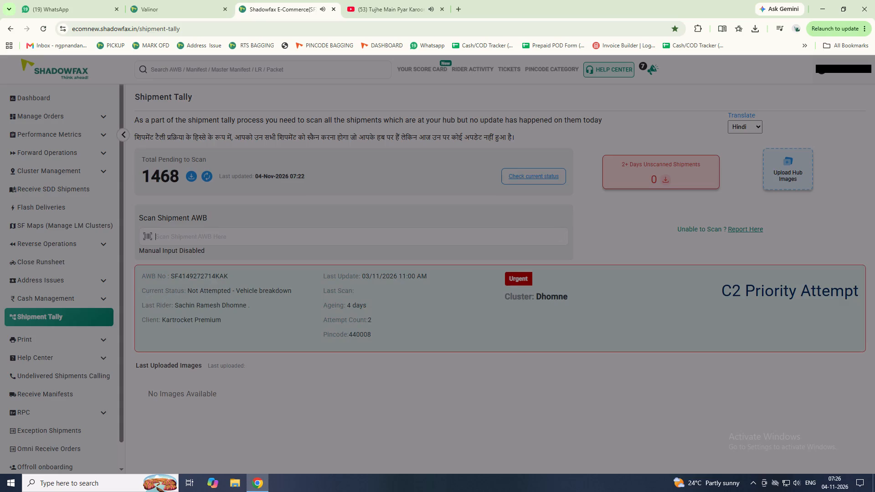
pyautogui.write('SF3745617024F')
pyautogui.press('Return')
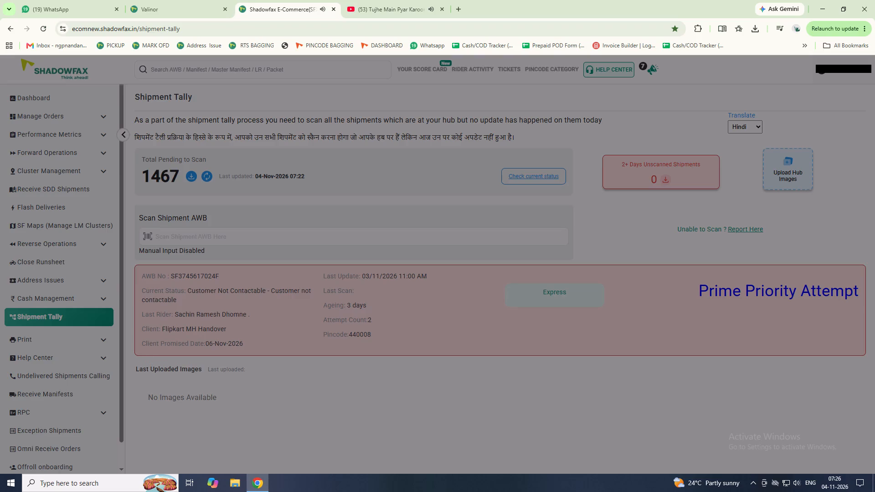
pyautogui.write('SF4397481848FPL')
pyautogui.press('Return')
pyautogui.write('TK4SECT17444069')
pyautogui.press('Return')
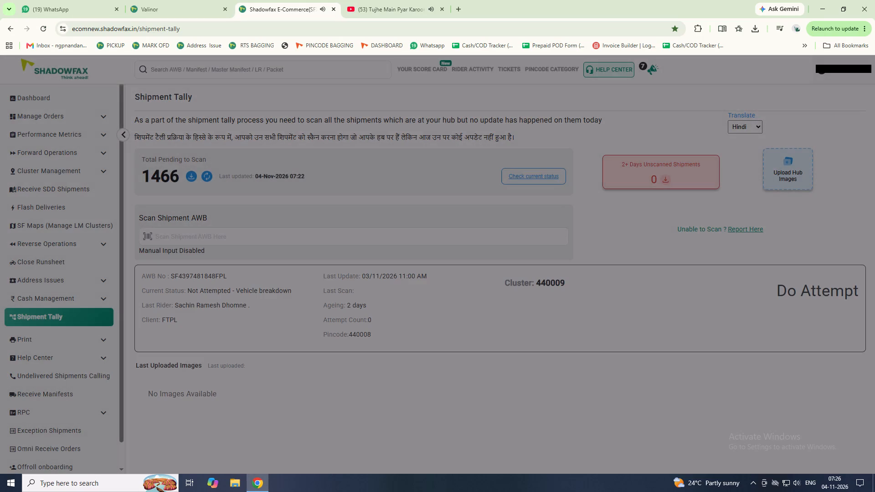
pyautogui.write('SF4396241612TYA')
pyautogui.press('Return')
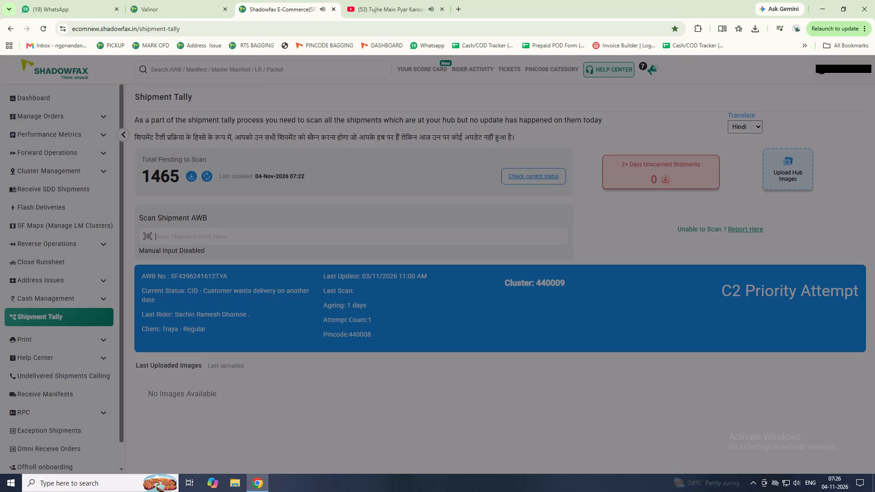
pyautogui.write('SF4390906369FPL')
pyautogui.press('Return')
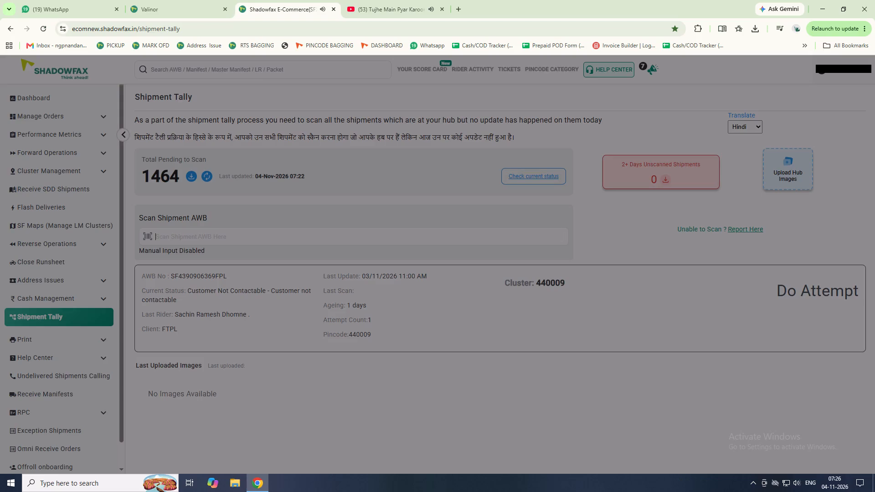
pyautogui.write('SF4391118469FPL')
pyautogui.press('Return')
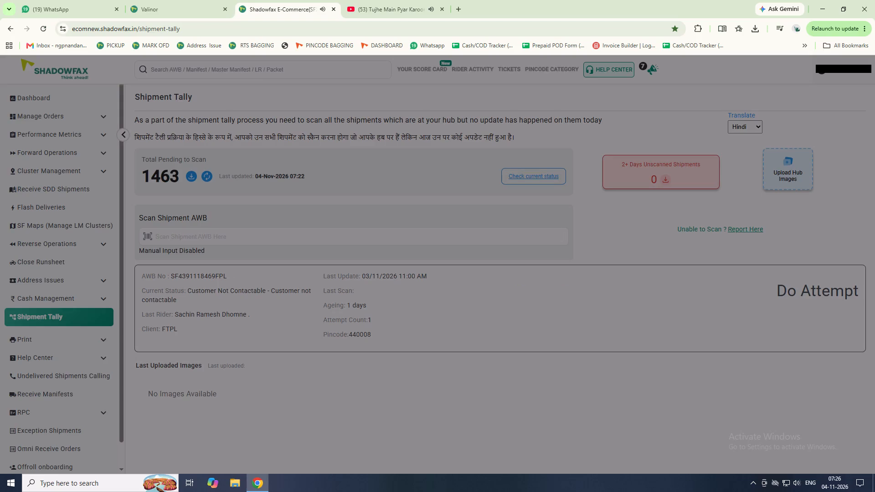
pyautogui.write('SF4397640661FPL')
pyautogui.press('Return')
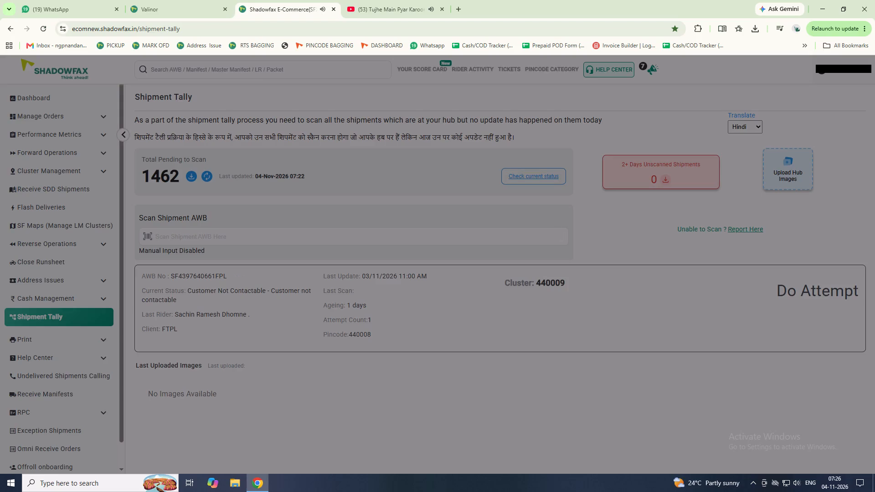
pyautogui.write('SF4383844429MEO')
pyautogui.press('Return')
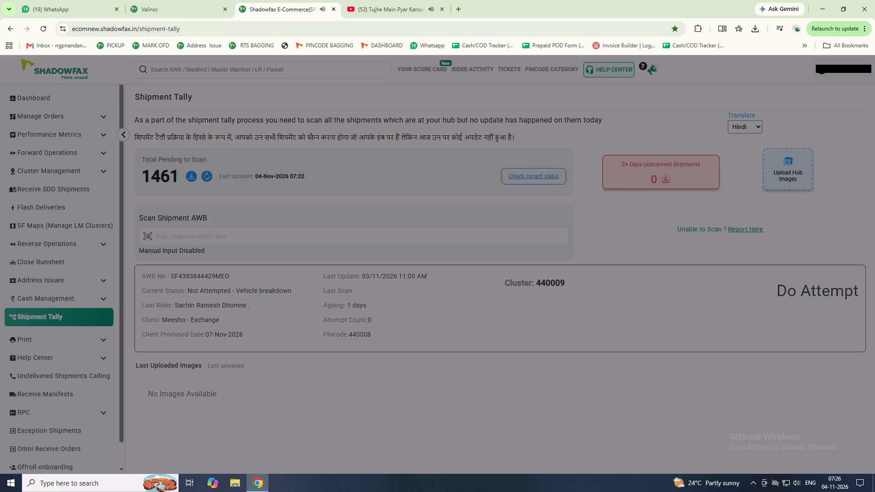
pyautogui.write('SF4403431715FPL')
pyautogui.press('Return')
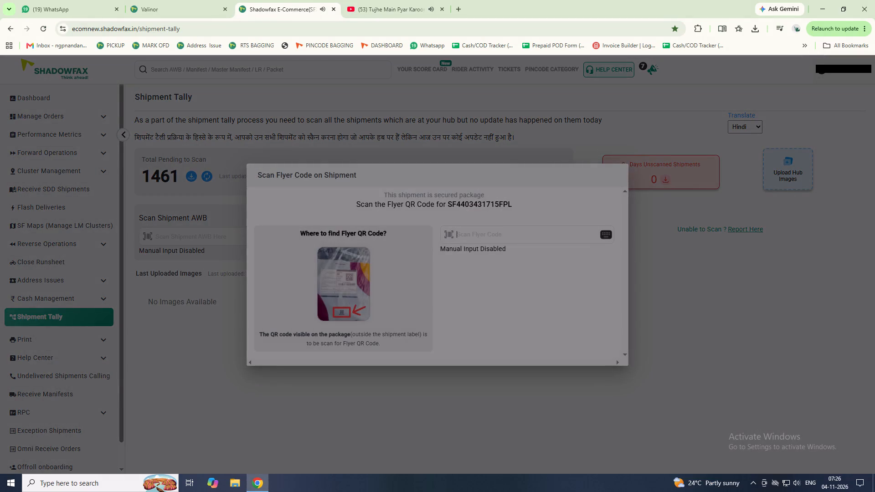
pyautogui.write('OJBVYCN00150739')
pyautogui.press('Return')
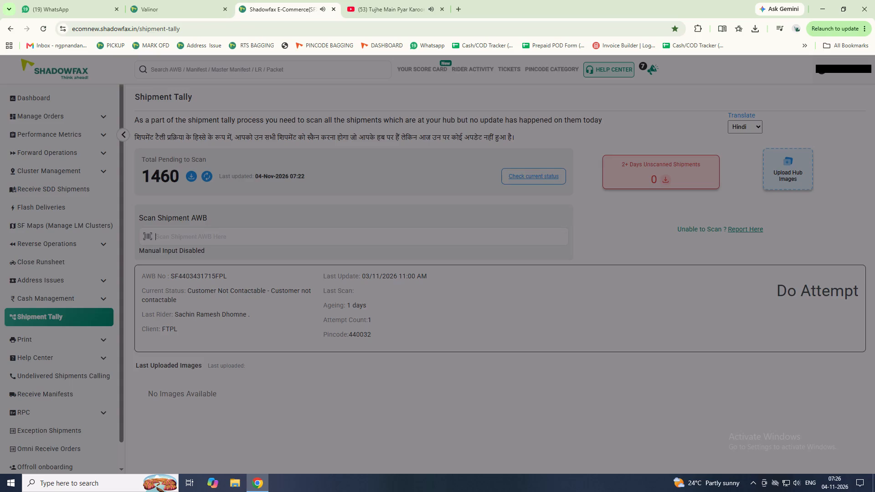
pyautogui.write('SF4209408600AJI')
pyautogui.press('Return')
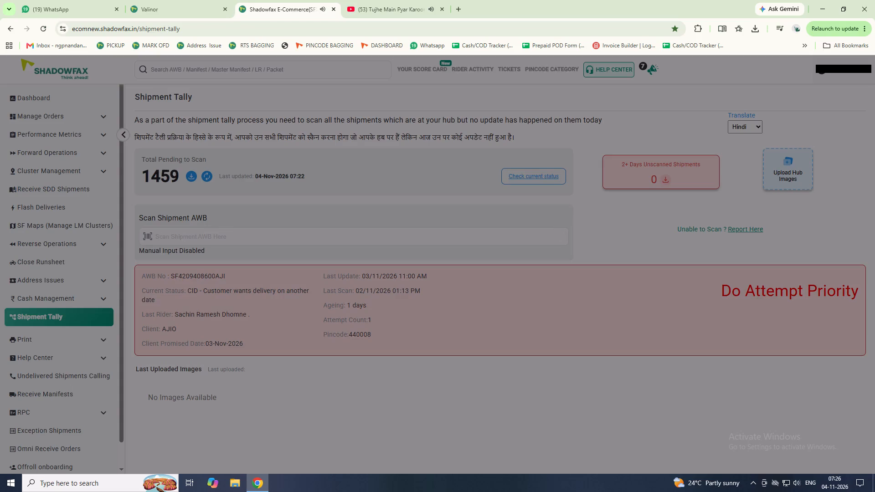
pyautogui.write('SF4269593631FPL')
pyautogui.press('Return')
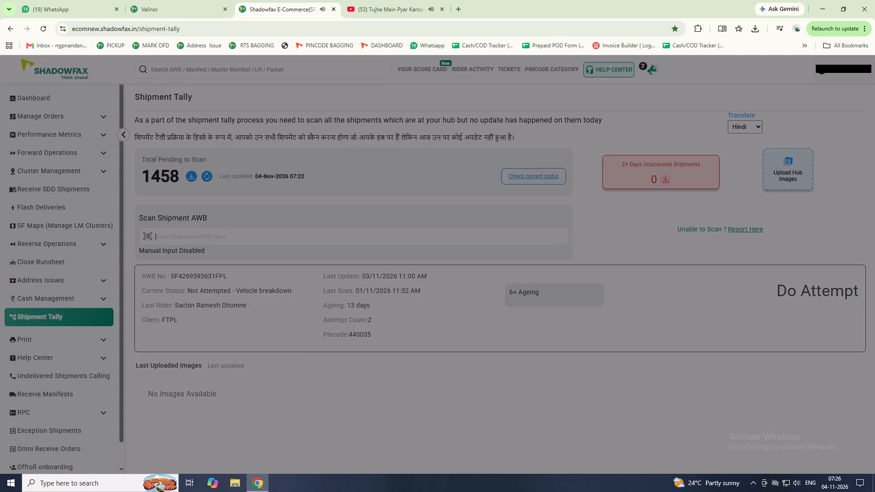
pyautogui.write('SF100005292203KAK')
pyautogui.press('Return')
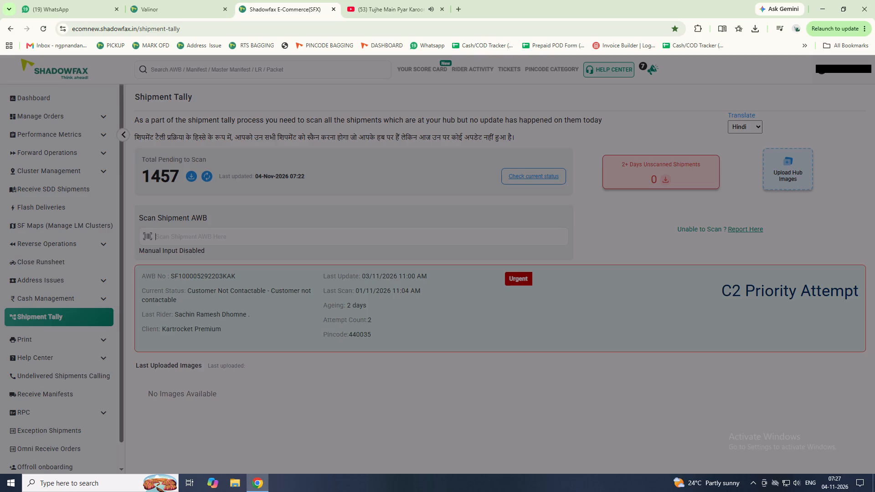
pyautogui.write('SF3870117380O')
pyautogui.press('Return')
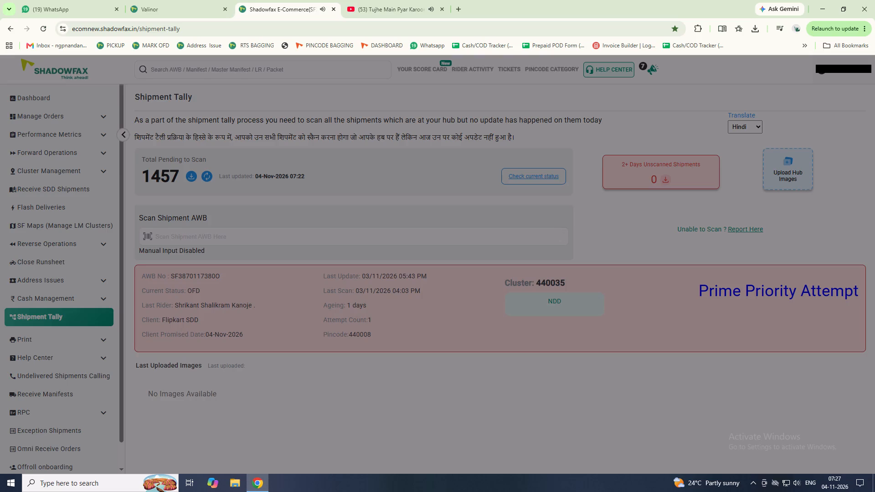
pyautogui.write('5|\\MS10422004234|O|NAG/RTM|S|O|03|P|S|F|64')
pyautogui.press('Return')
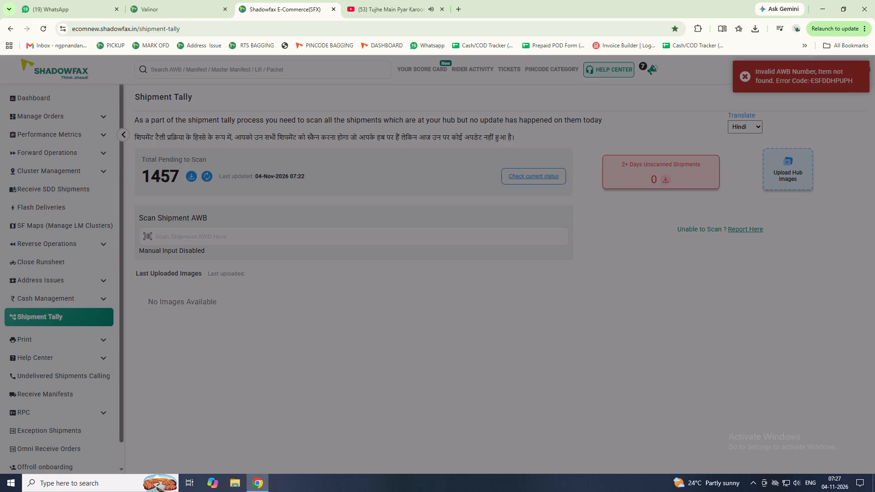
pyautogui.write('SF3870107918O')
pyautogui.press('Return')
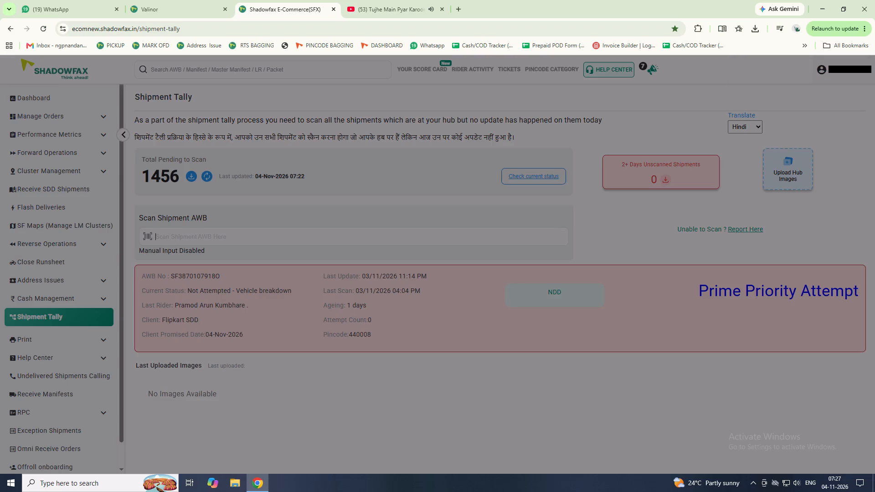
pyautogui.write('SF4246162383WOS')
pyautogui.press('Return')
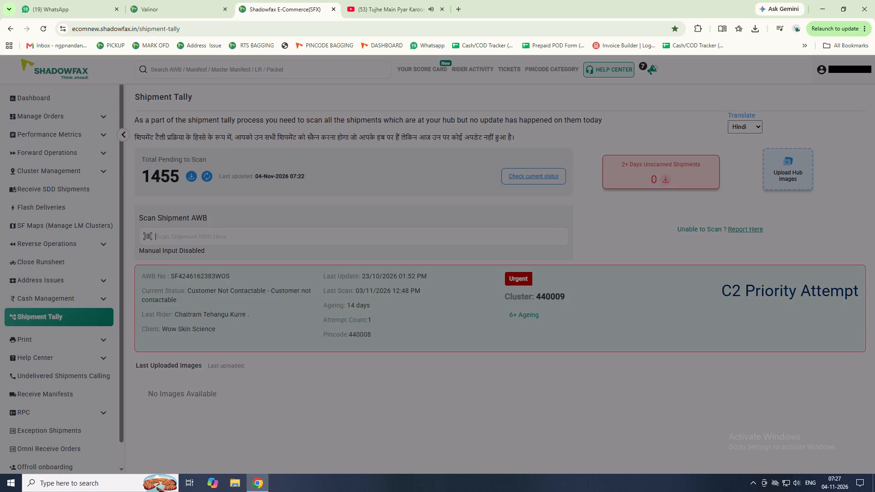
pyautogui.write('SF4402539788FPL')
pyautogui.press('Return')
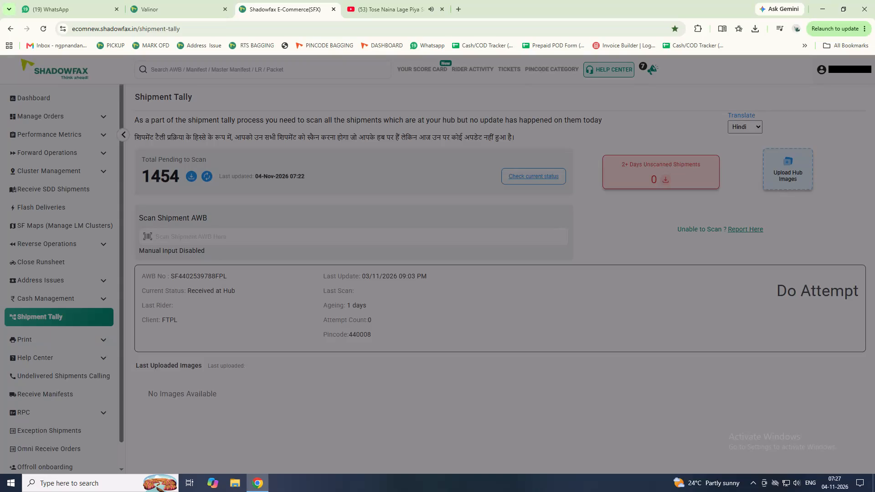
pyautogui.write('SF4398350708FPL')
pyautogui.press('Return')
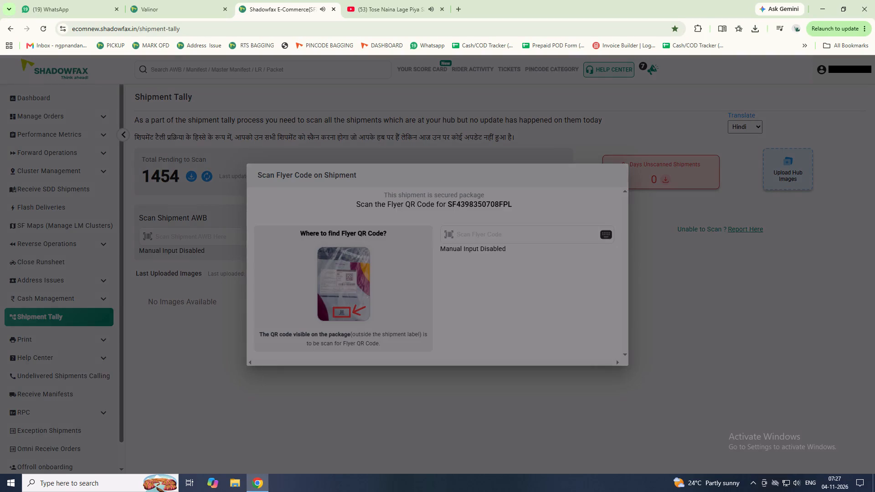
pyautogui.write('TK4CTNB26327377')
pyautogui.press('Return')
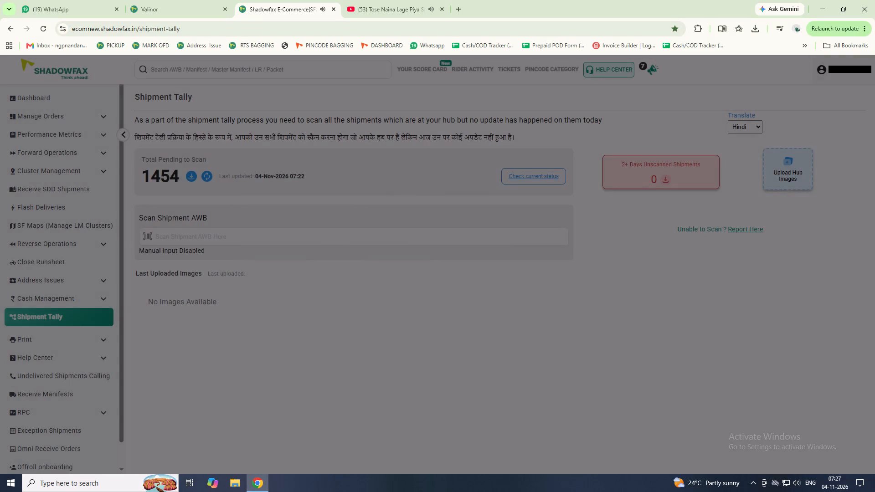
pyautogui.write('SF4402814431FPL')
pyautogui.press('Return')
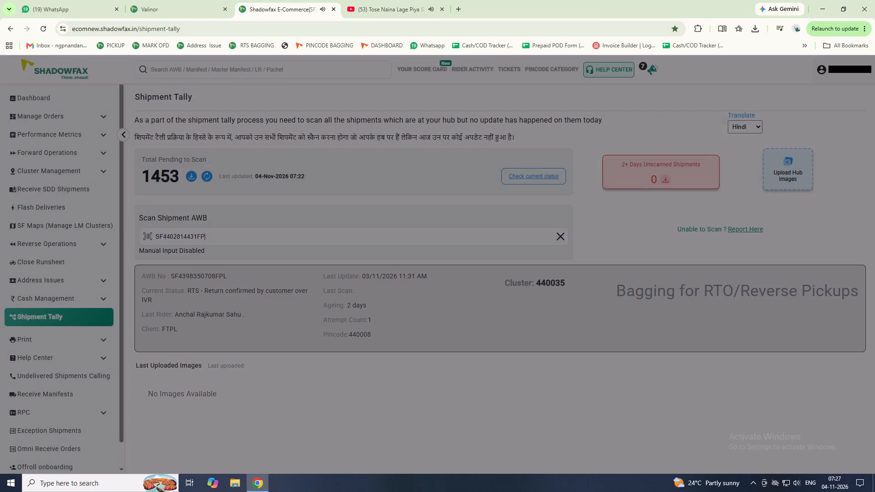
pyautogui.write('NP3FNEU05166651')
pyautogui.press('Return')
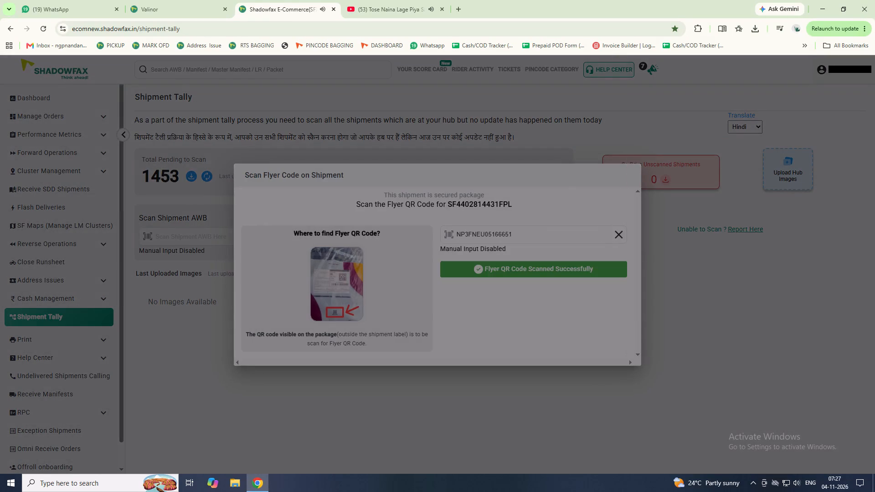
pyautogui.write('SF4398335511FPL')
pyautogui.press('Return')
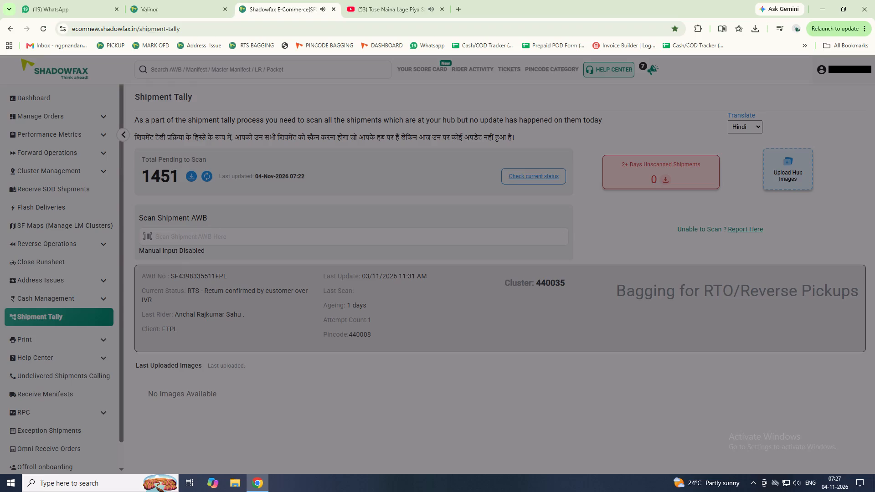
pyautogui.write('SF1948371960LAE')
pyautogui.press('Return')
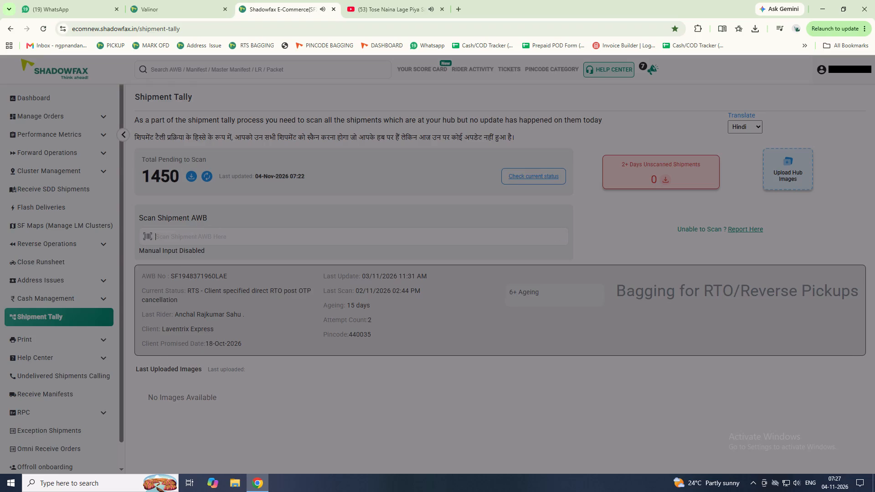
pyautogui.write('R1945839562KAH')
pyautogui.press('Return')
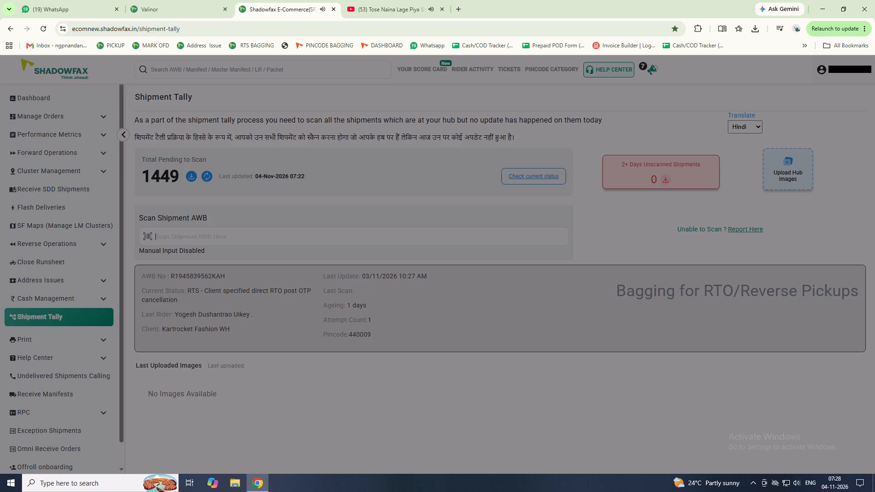
pyautogui.click(242, 41)
pyautogui.click(388, 0)
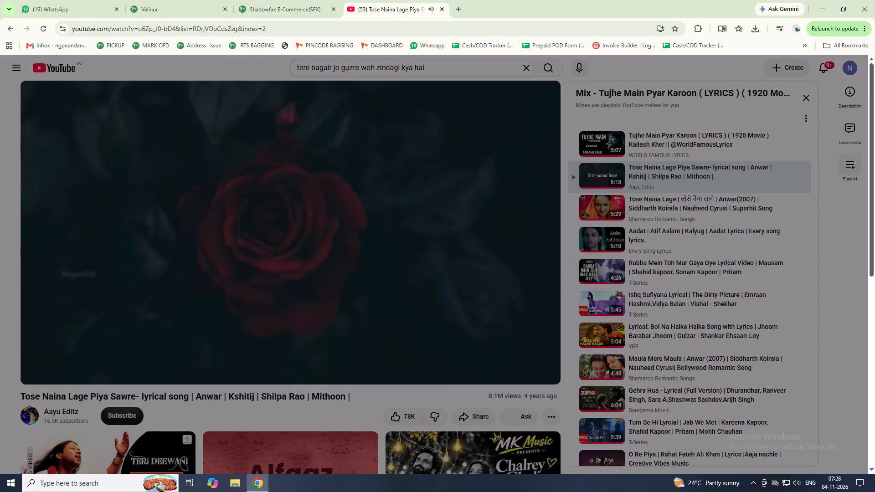
pyautogui.click(287, 1)
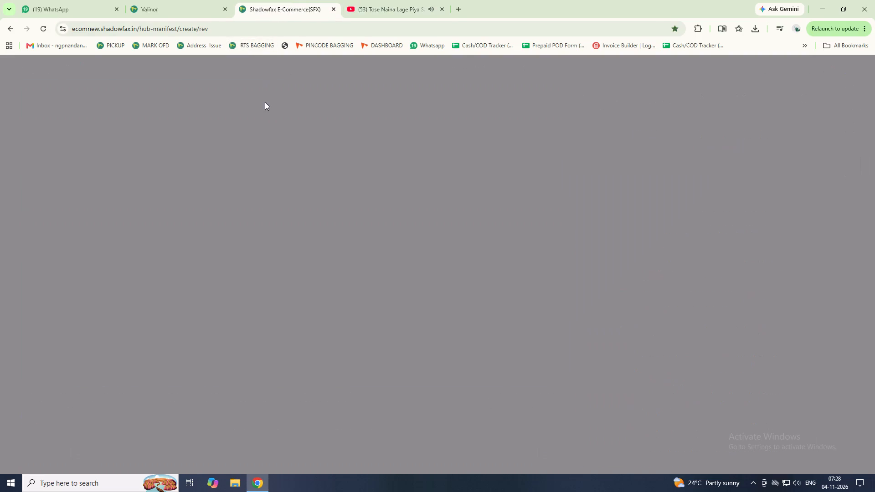
pyautogui.click(200, 136)
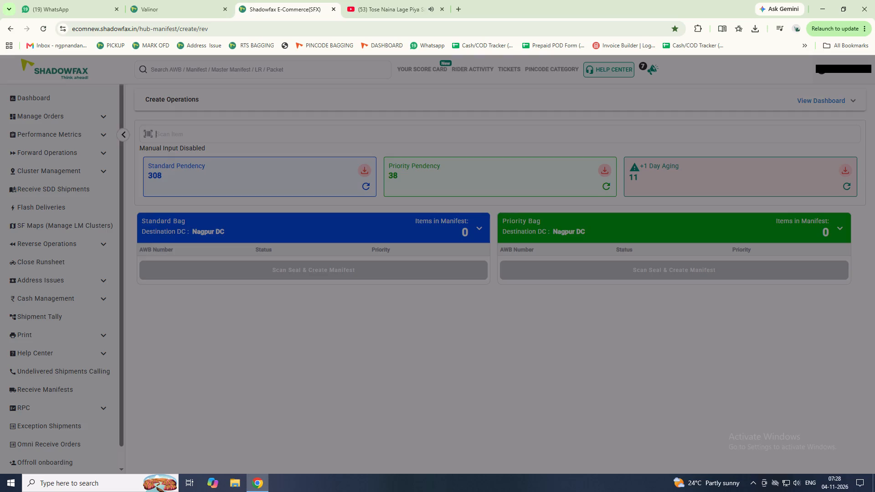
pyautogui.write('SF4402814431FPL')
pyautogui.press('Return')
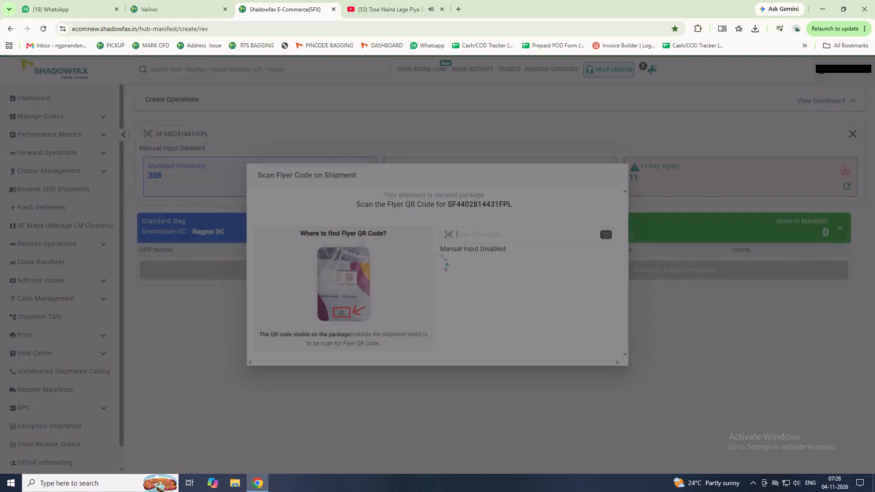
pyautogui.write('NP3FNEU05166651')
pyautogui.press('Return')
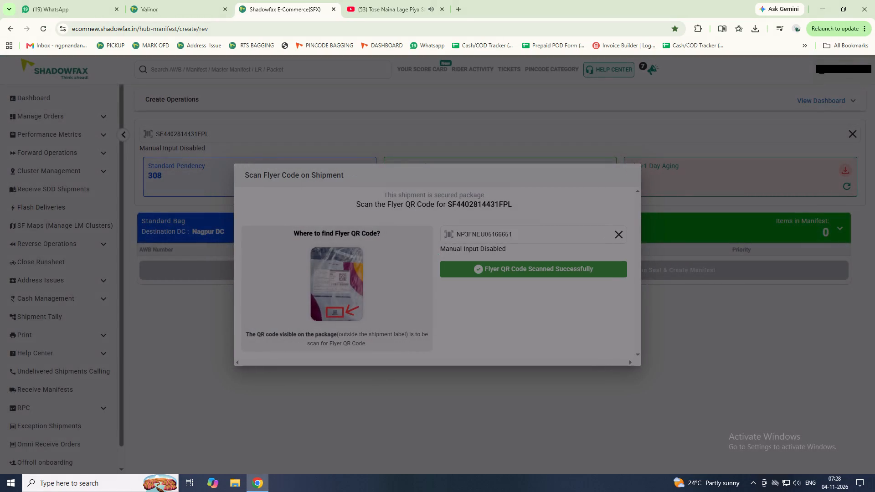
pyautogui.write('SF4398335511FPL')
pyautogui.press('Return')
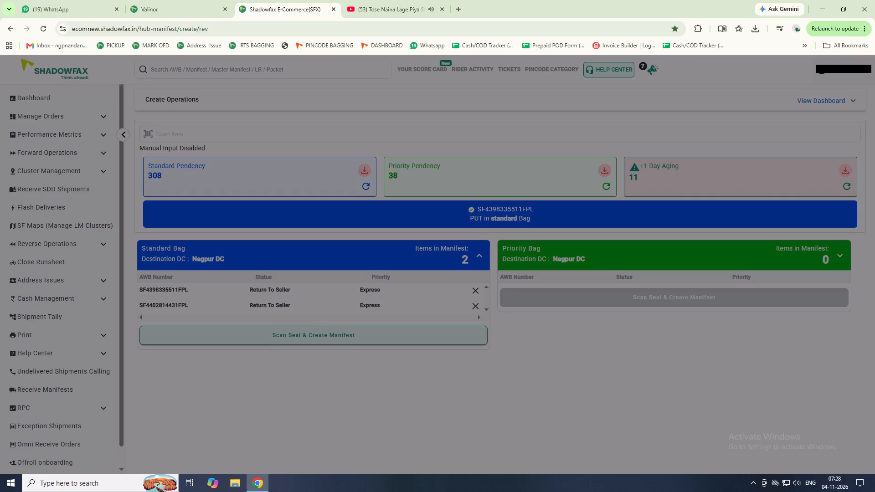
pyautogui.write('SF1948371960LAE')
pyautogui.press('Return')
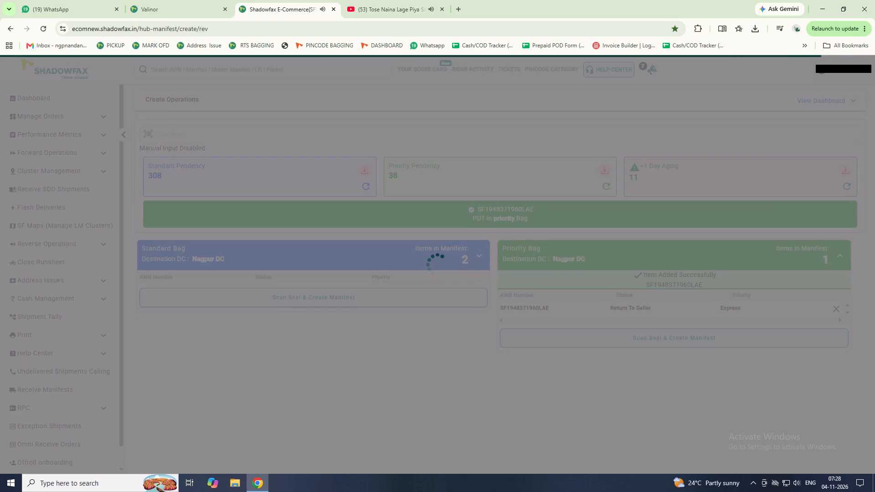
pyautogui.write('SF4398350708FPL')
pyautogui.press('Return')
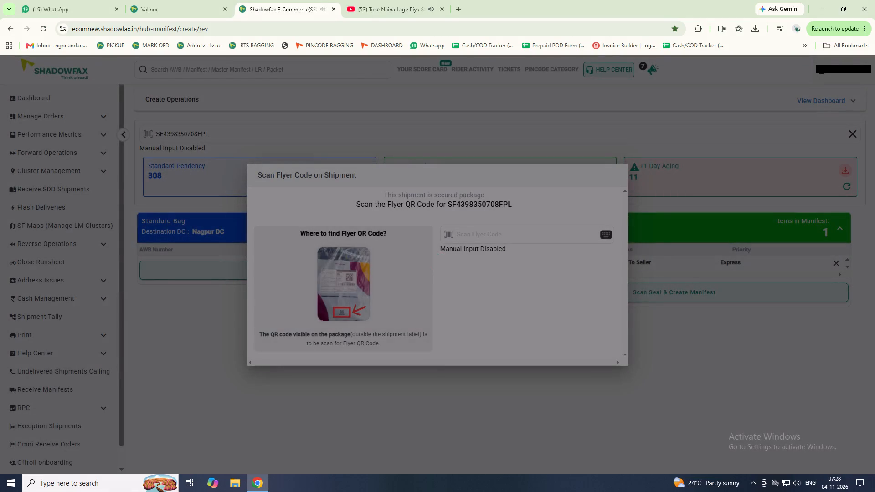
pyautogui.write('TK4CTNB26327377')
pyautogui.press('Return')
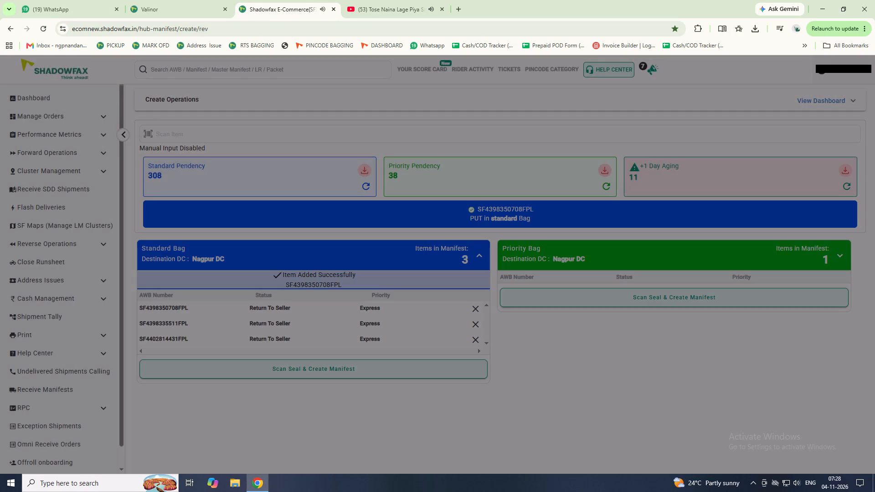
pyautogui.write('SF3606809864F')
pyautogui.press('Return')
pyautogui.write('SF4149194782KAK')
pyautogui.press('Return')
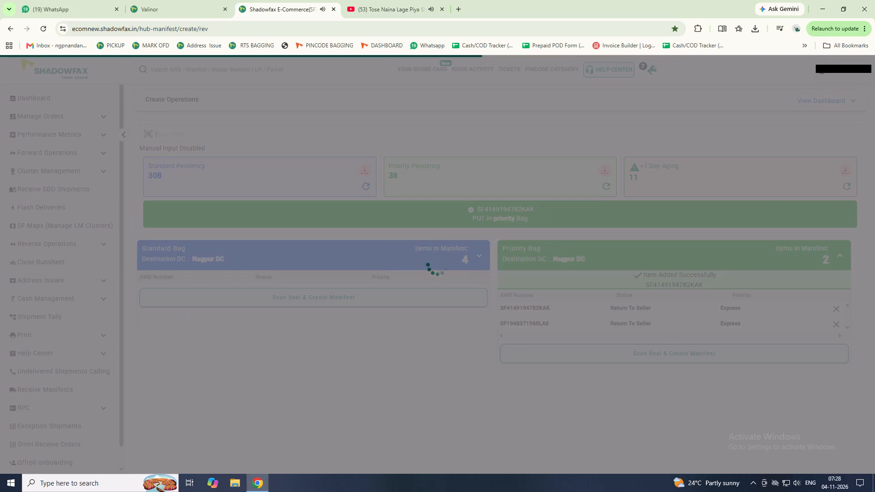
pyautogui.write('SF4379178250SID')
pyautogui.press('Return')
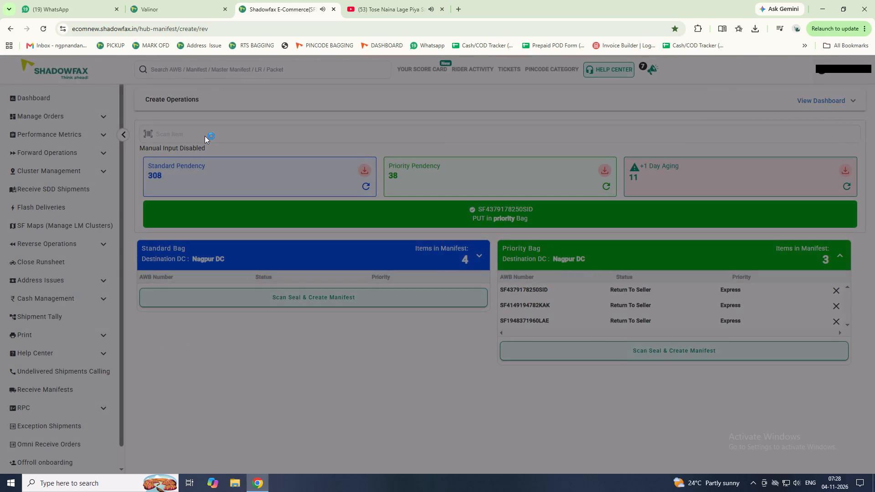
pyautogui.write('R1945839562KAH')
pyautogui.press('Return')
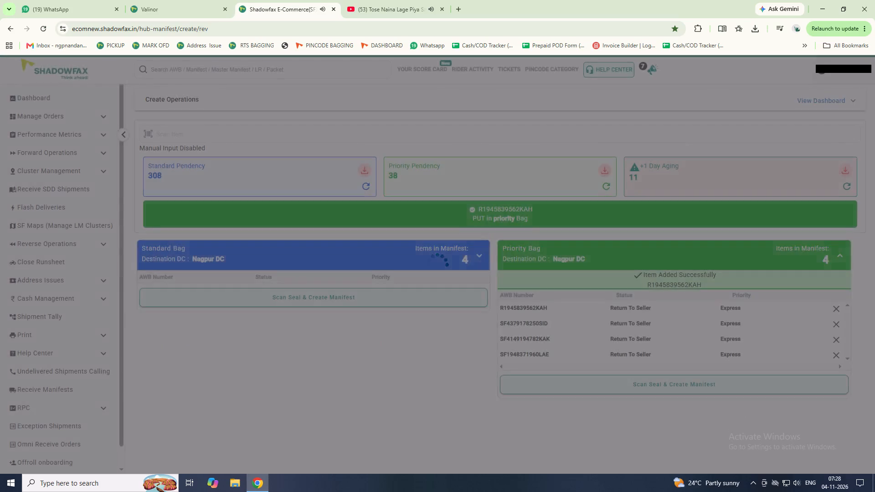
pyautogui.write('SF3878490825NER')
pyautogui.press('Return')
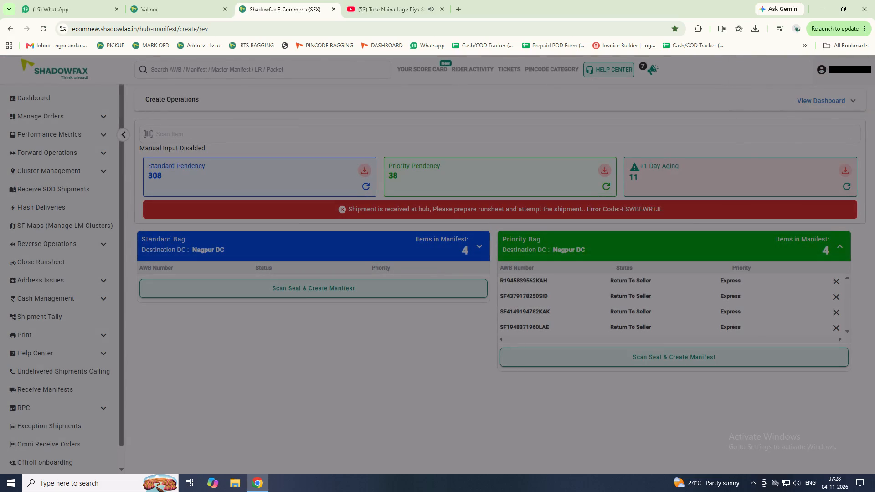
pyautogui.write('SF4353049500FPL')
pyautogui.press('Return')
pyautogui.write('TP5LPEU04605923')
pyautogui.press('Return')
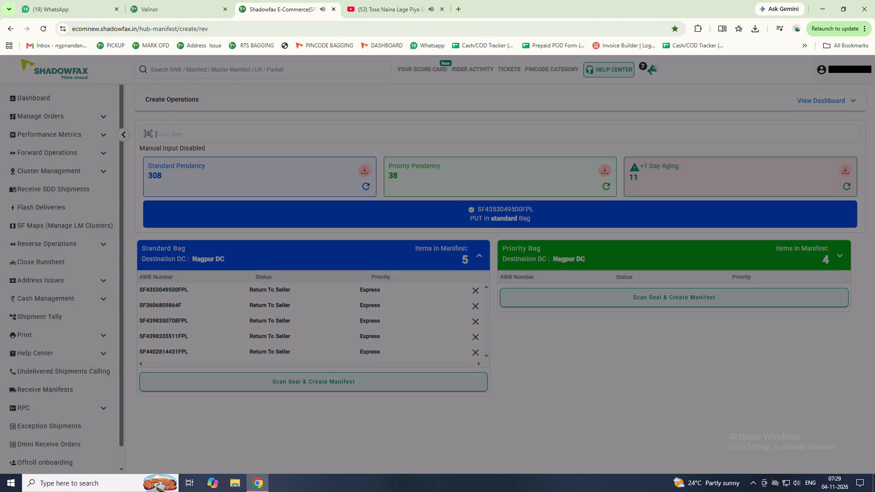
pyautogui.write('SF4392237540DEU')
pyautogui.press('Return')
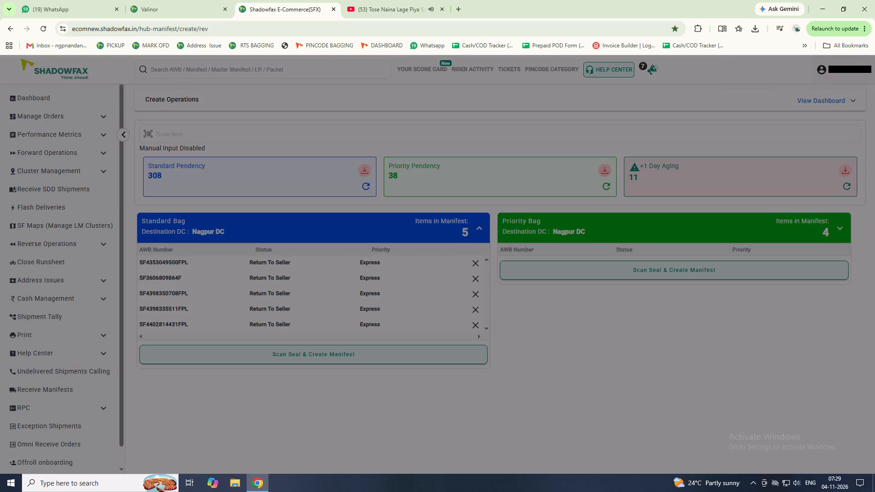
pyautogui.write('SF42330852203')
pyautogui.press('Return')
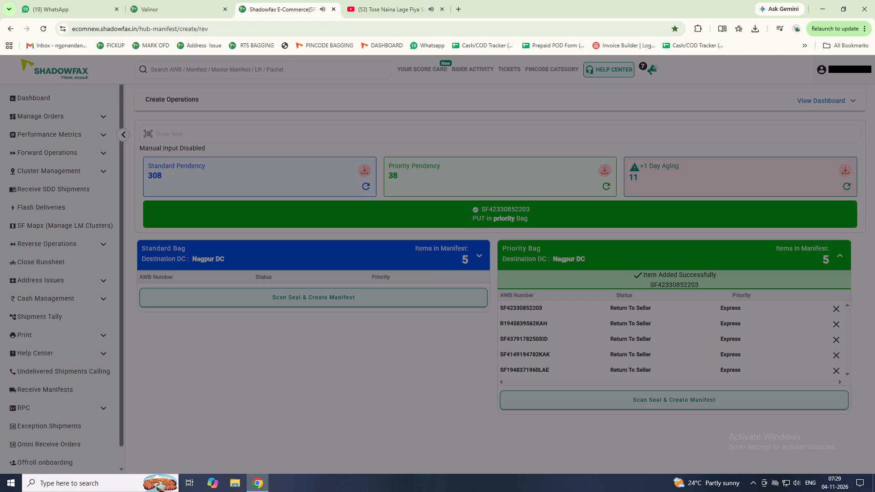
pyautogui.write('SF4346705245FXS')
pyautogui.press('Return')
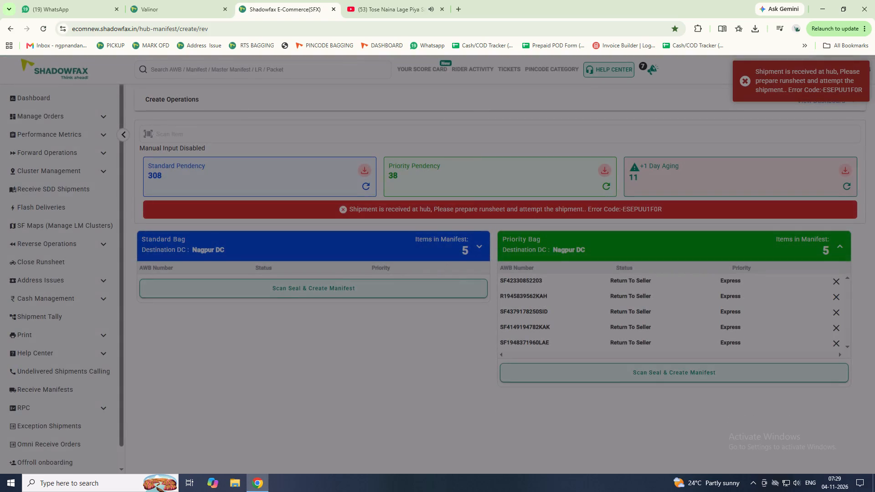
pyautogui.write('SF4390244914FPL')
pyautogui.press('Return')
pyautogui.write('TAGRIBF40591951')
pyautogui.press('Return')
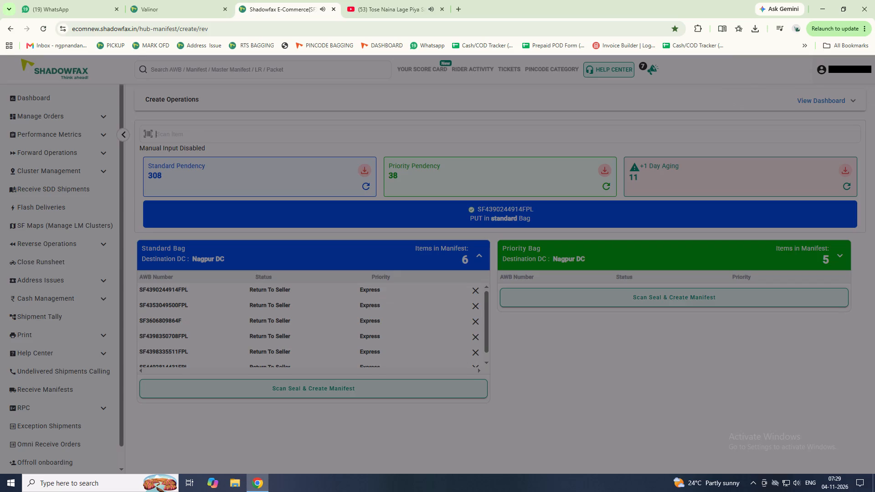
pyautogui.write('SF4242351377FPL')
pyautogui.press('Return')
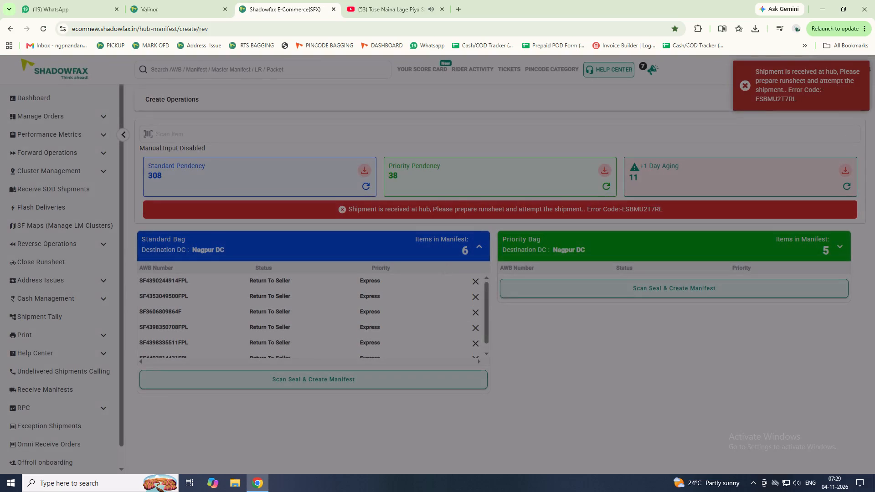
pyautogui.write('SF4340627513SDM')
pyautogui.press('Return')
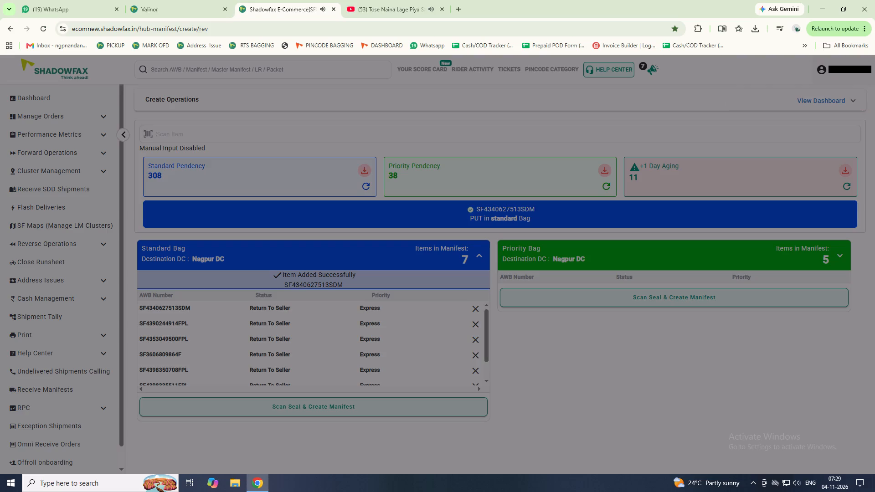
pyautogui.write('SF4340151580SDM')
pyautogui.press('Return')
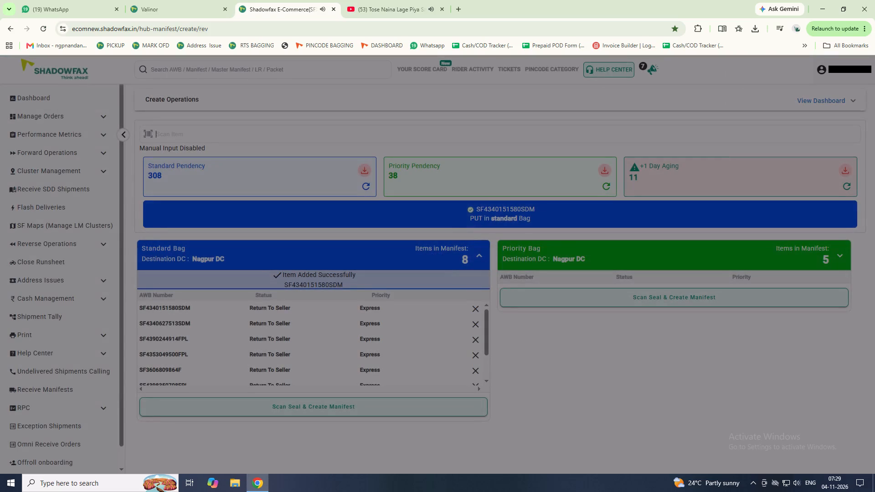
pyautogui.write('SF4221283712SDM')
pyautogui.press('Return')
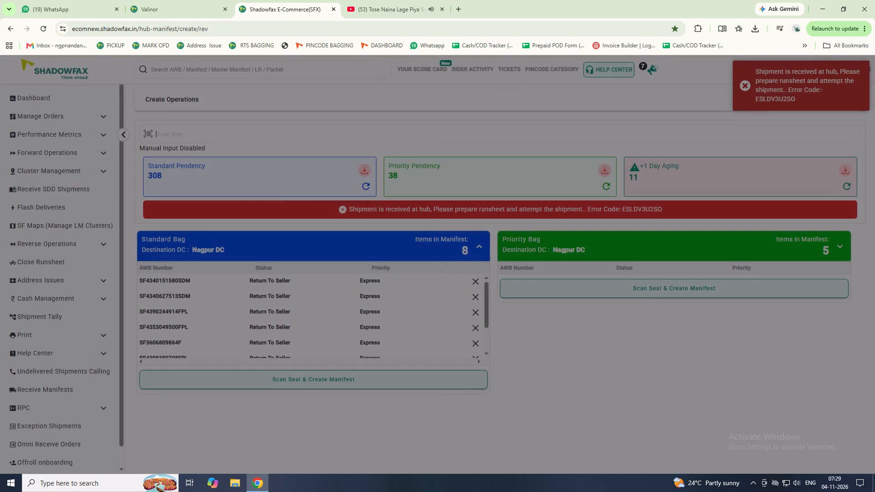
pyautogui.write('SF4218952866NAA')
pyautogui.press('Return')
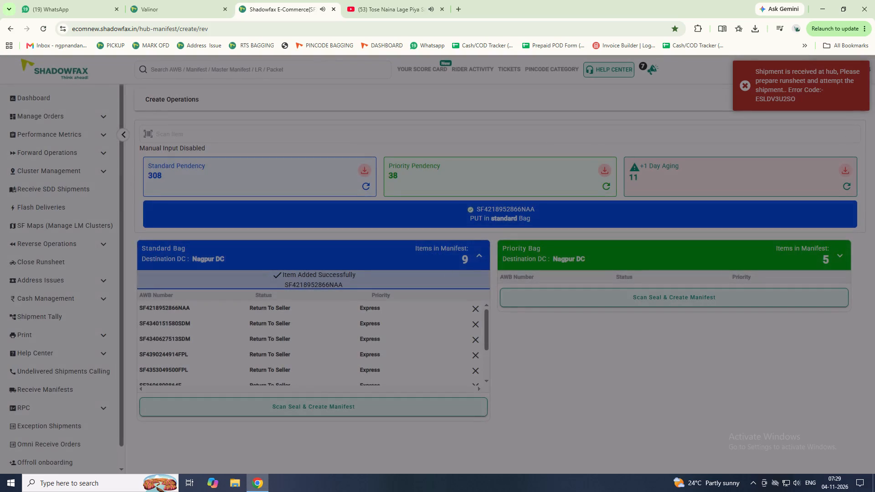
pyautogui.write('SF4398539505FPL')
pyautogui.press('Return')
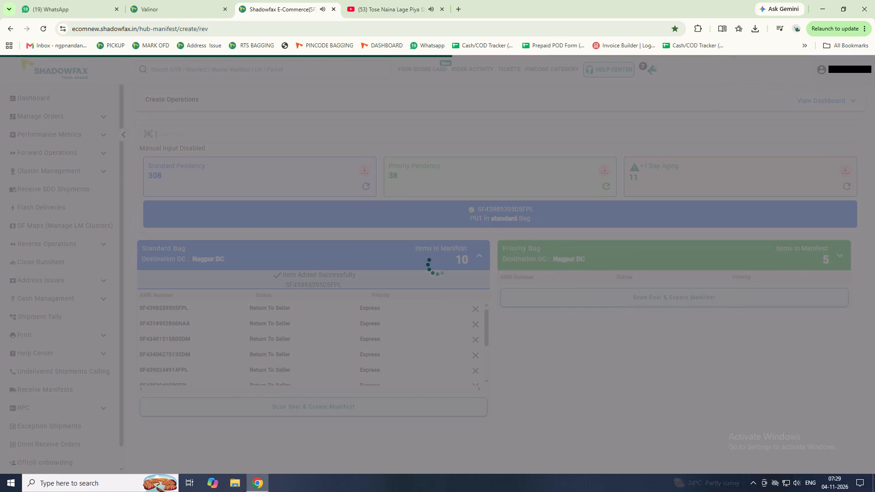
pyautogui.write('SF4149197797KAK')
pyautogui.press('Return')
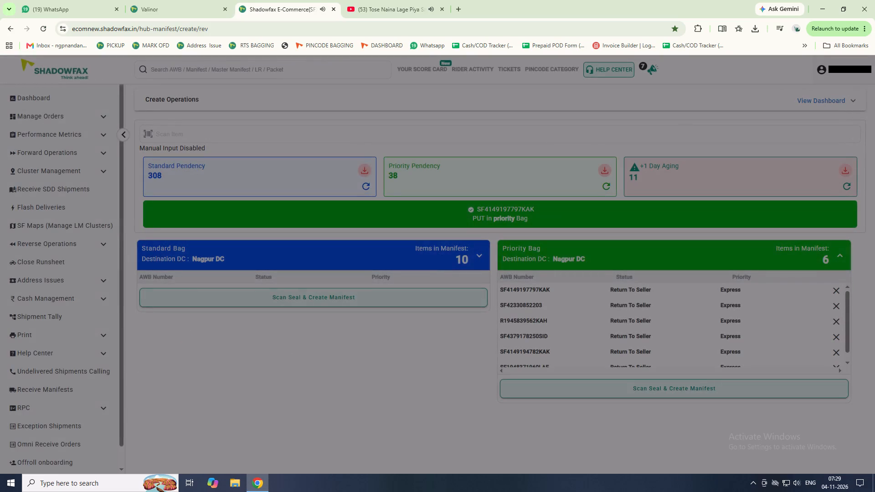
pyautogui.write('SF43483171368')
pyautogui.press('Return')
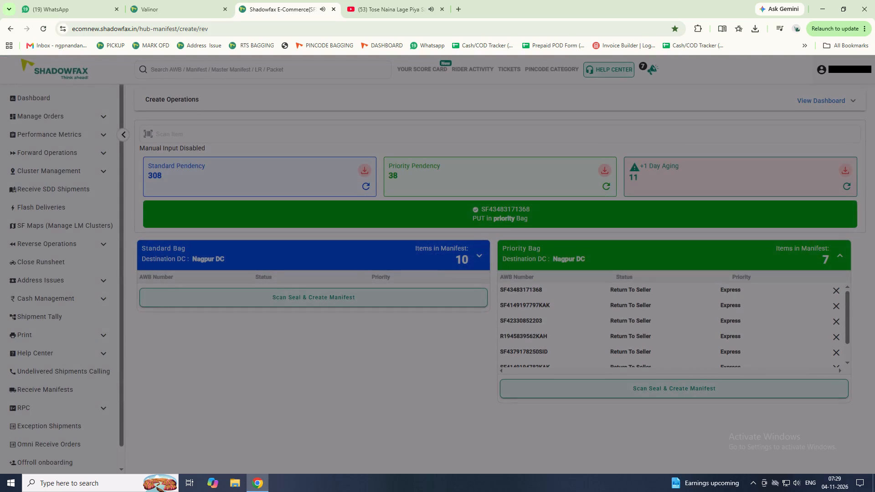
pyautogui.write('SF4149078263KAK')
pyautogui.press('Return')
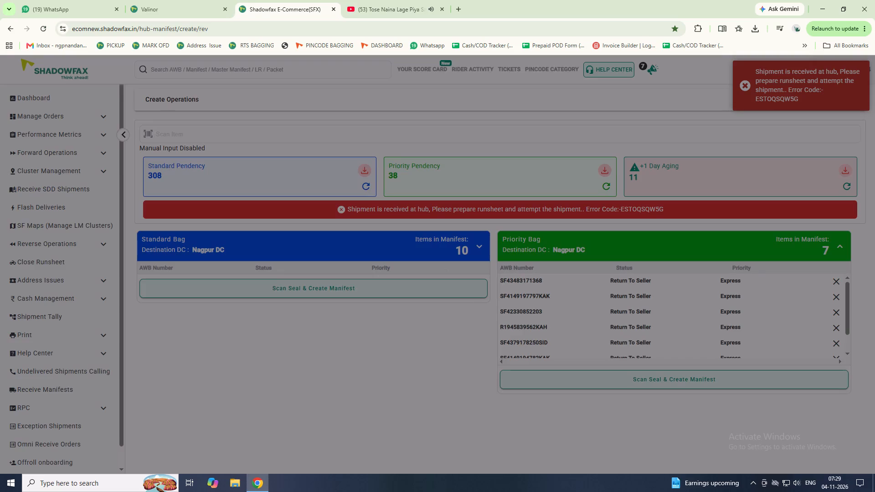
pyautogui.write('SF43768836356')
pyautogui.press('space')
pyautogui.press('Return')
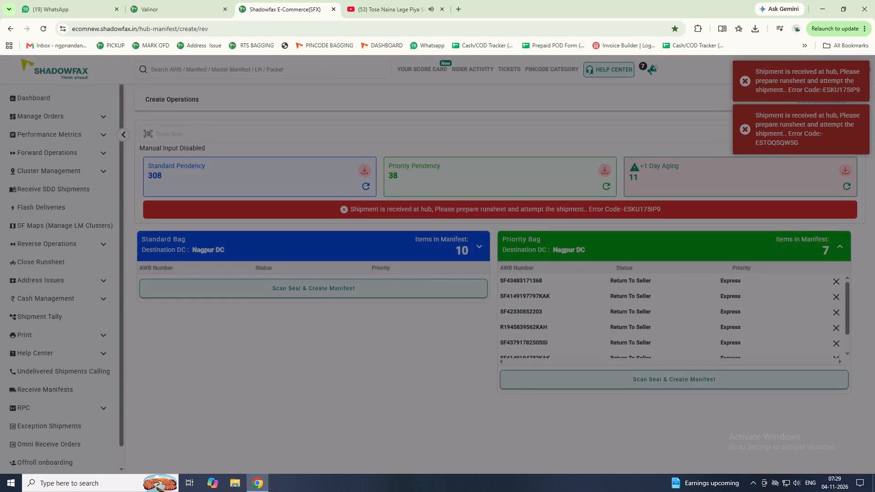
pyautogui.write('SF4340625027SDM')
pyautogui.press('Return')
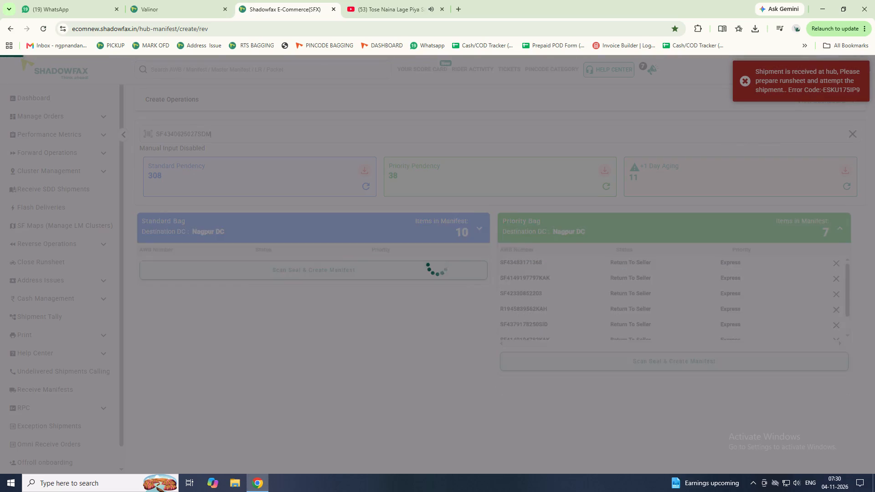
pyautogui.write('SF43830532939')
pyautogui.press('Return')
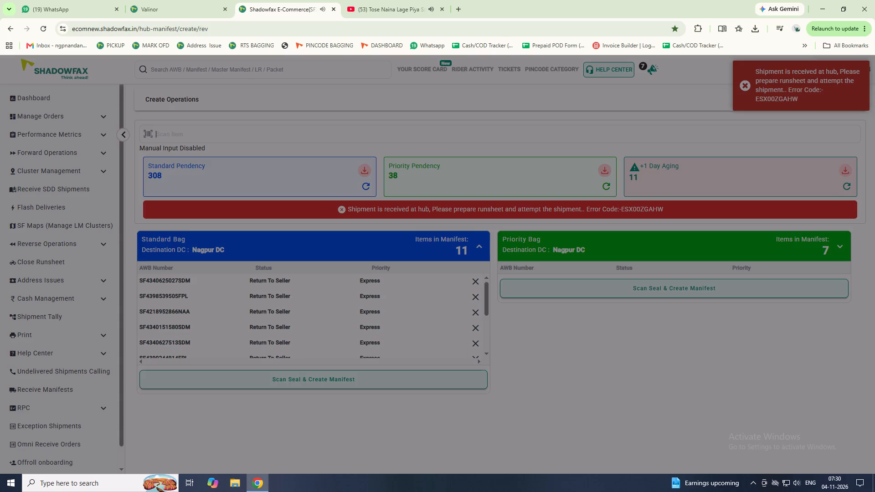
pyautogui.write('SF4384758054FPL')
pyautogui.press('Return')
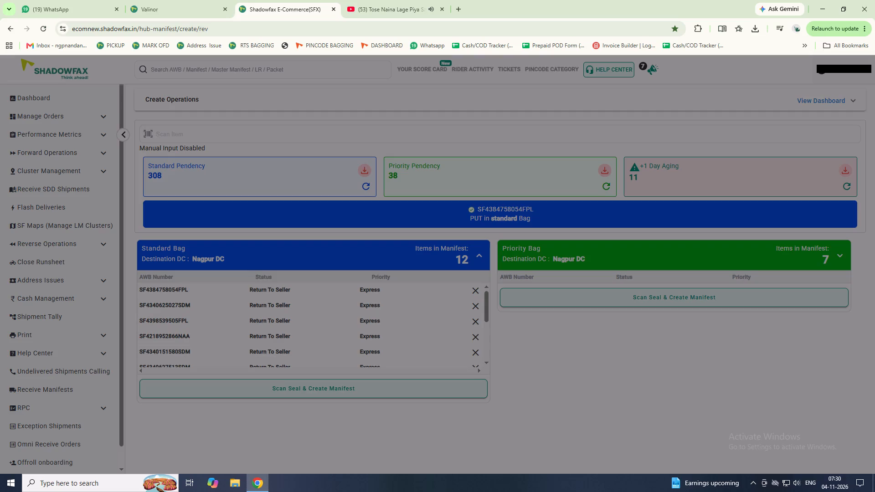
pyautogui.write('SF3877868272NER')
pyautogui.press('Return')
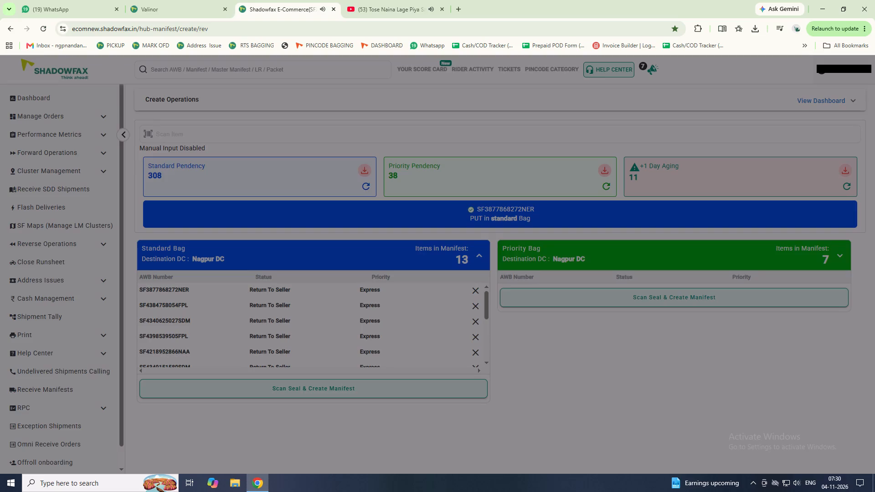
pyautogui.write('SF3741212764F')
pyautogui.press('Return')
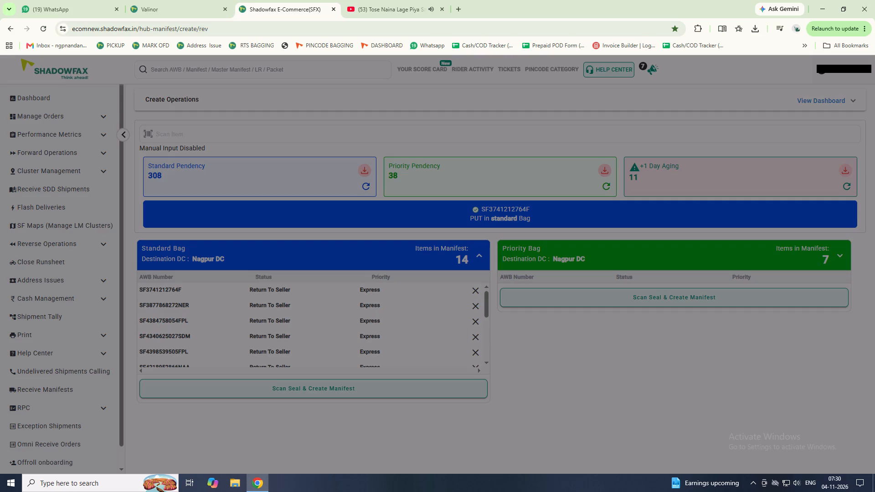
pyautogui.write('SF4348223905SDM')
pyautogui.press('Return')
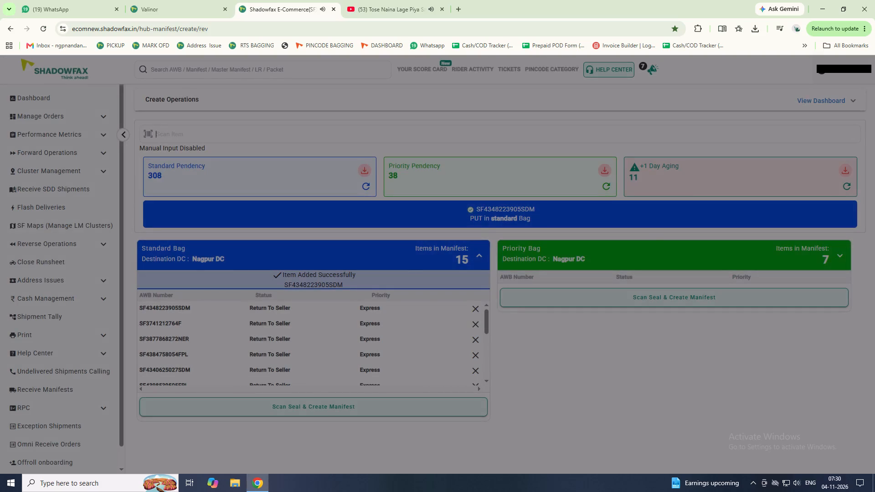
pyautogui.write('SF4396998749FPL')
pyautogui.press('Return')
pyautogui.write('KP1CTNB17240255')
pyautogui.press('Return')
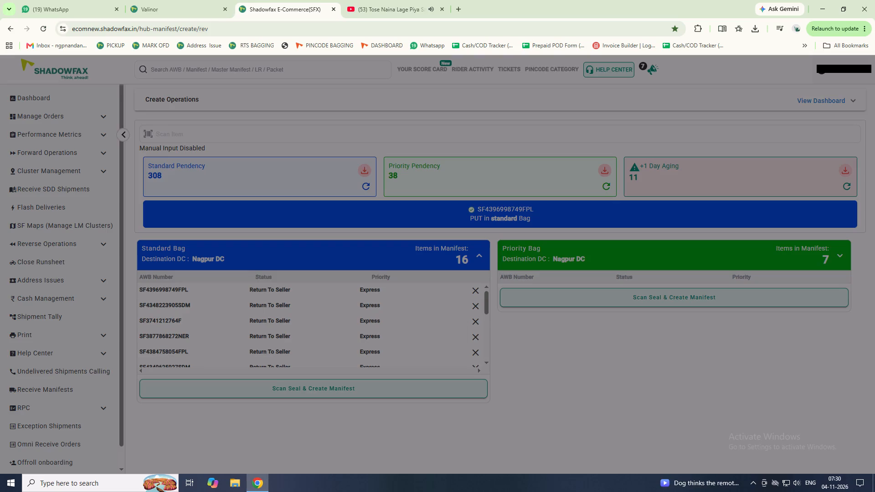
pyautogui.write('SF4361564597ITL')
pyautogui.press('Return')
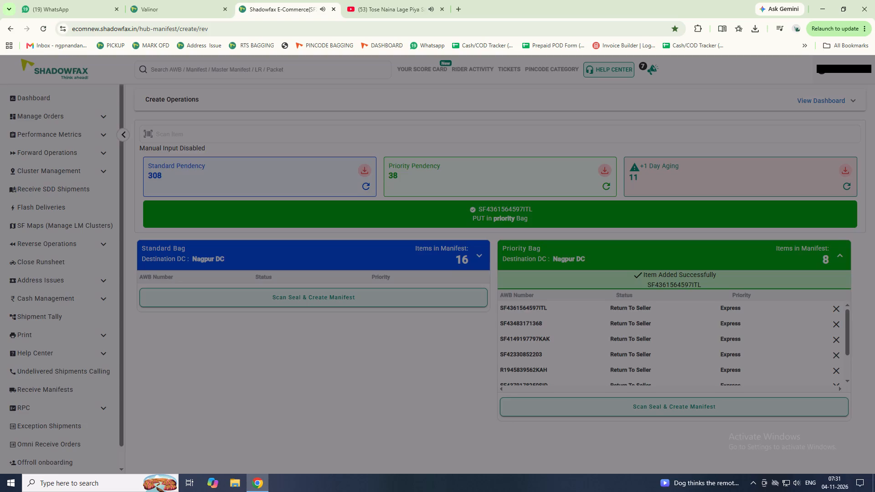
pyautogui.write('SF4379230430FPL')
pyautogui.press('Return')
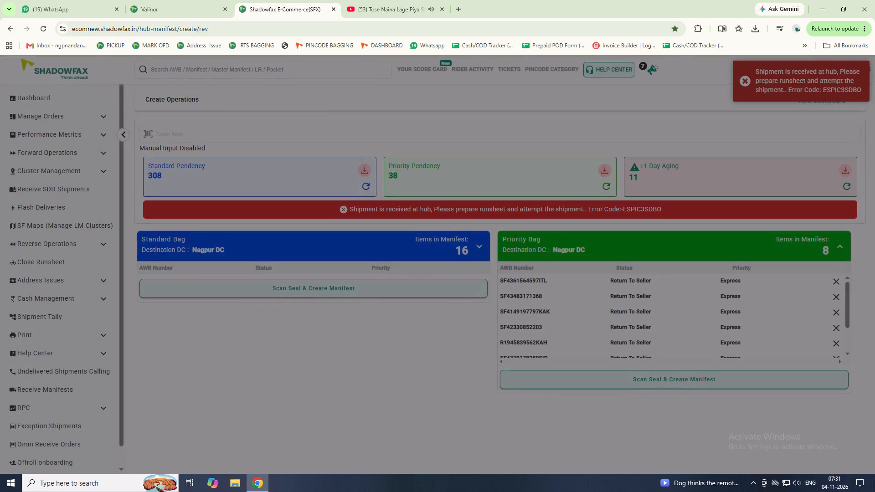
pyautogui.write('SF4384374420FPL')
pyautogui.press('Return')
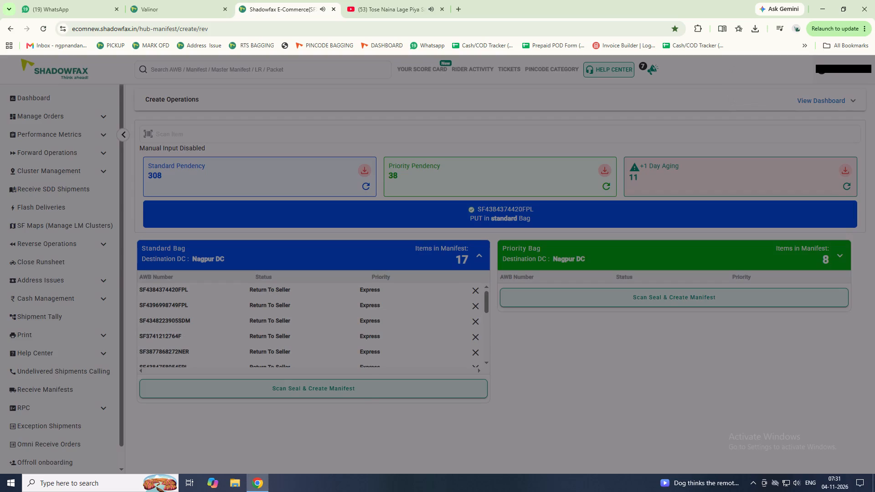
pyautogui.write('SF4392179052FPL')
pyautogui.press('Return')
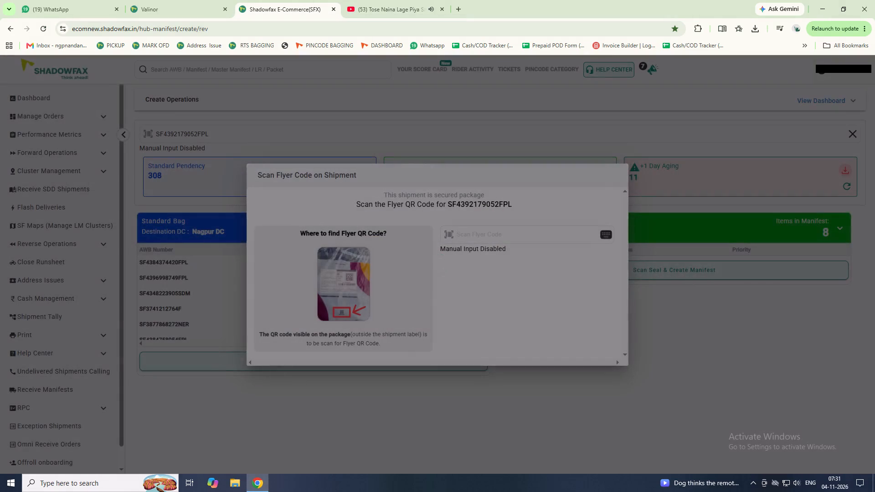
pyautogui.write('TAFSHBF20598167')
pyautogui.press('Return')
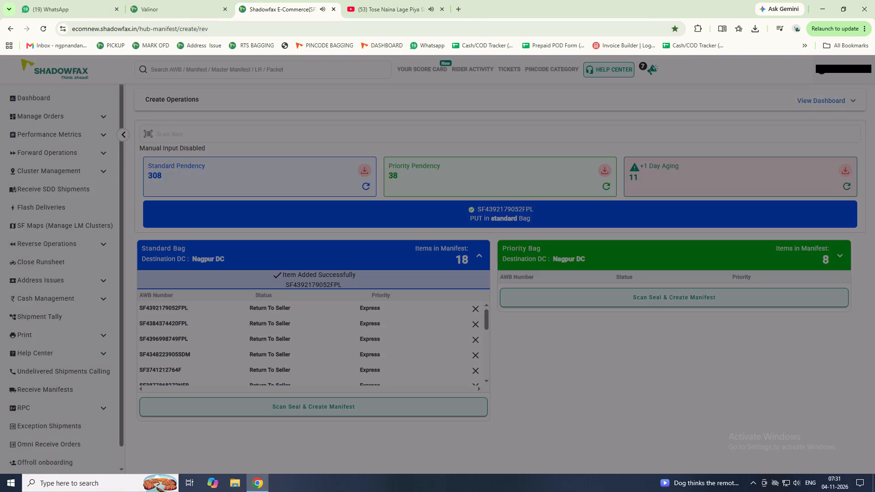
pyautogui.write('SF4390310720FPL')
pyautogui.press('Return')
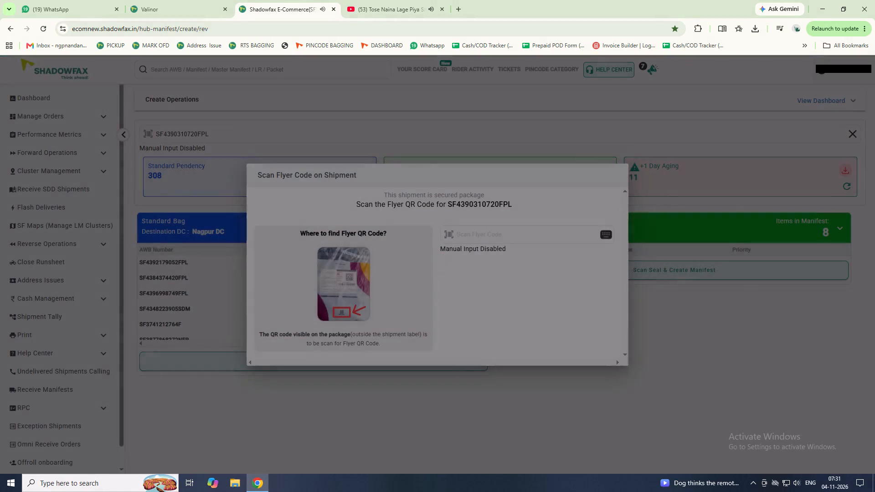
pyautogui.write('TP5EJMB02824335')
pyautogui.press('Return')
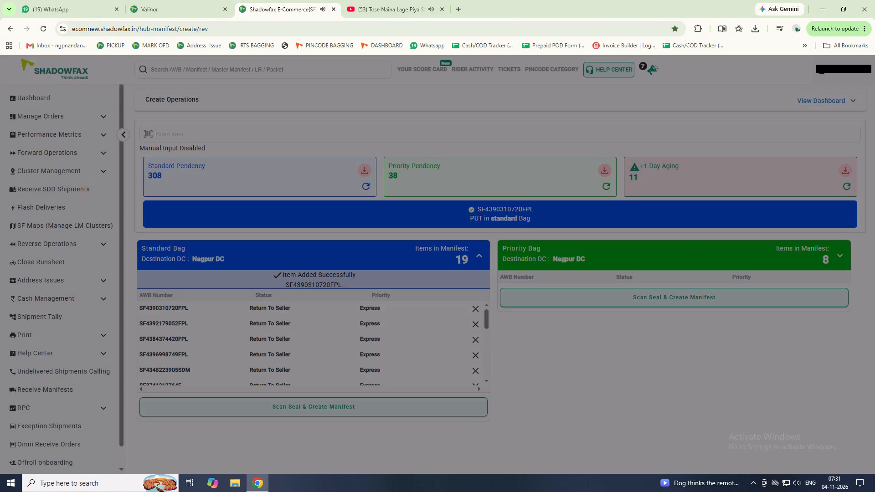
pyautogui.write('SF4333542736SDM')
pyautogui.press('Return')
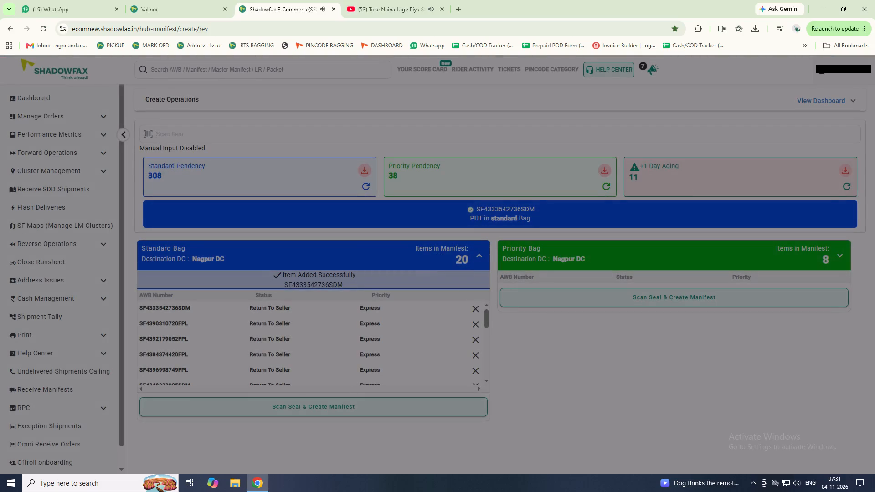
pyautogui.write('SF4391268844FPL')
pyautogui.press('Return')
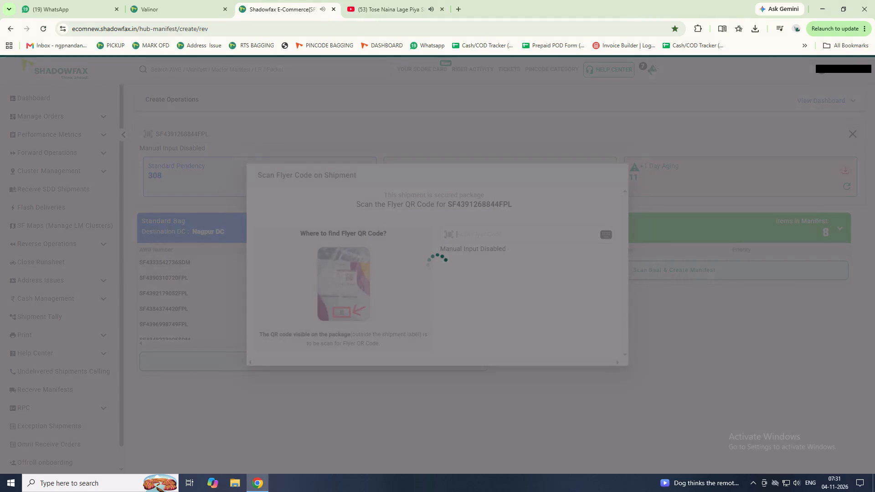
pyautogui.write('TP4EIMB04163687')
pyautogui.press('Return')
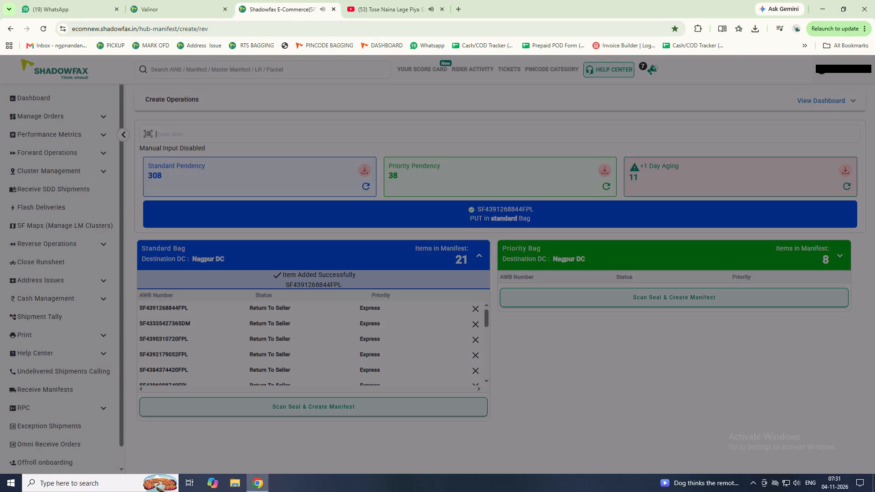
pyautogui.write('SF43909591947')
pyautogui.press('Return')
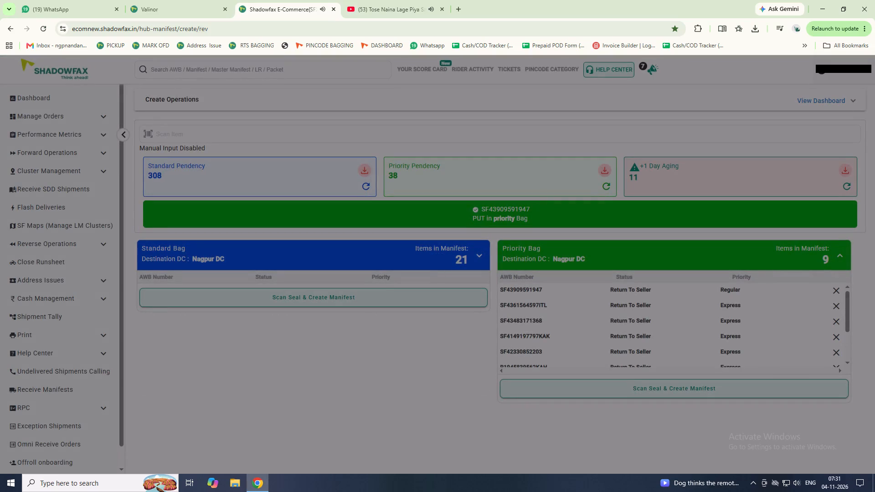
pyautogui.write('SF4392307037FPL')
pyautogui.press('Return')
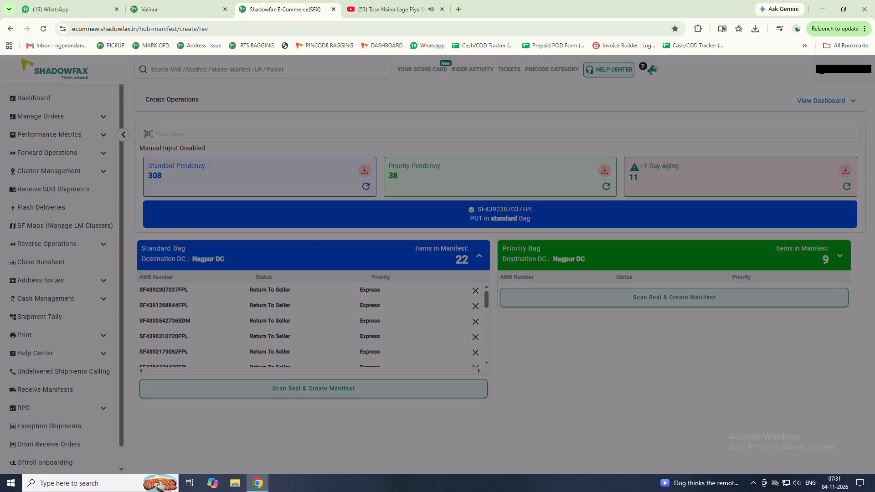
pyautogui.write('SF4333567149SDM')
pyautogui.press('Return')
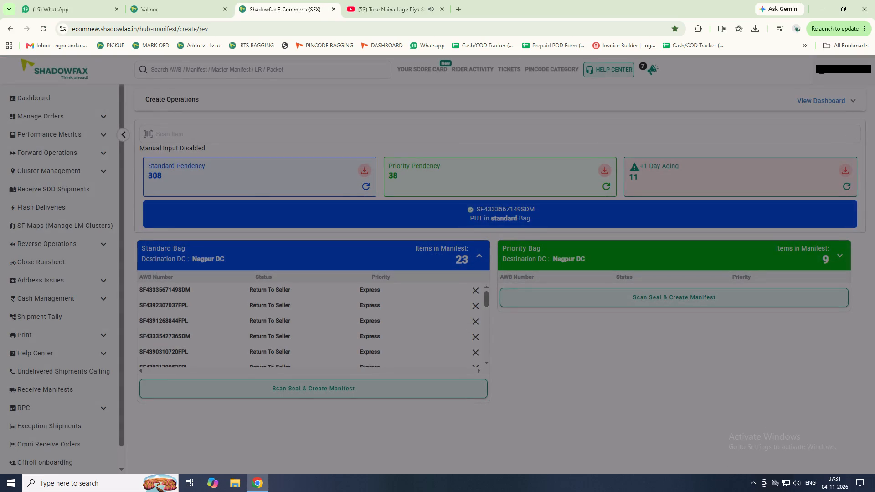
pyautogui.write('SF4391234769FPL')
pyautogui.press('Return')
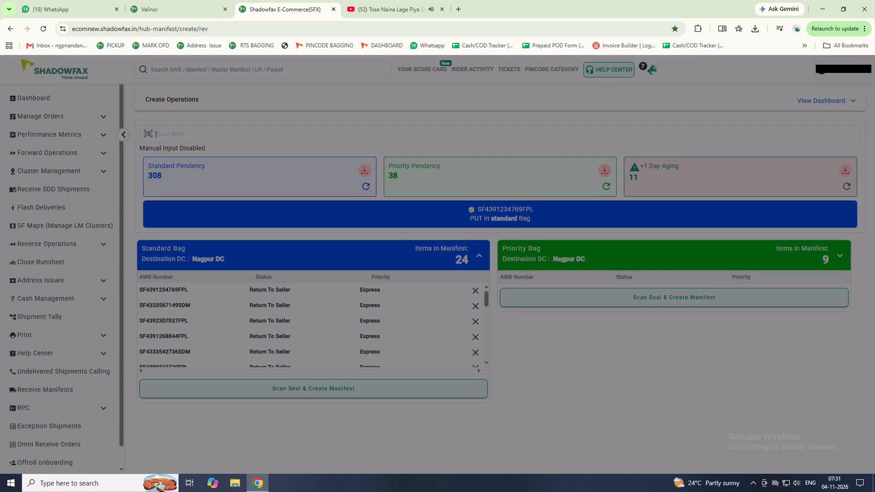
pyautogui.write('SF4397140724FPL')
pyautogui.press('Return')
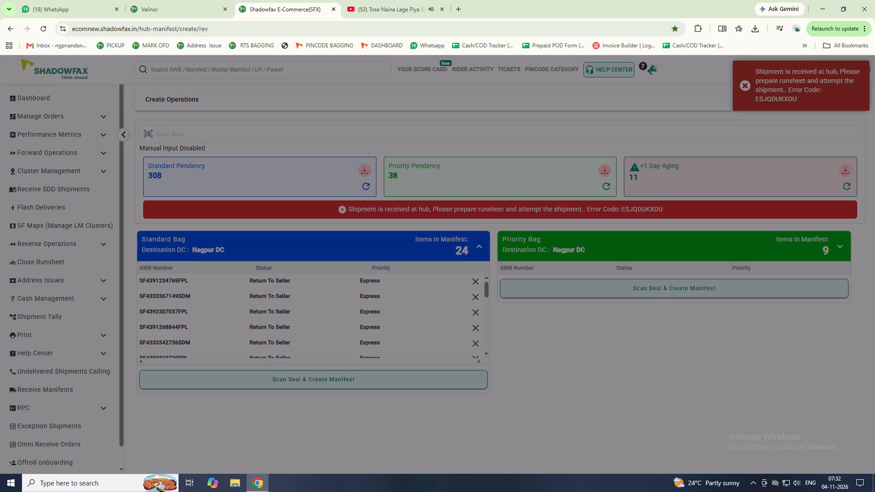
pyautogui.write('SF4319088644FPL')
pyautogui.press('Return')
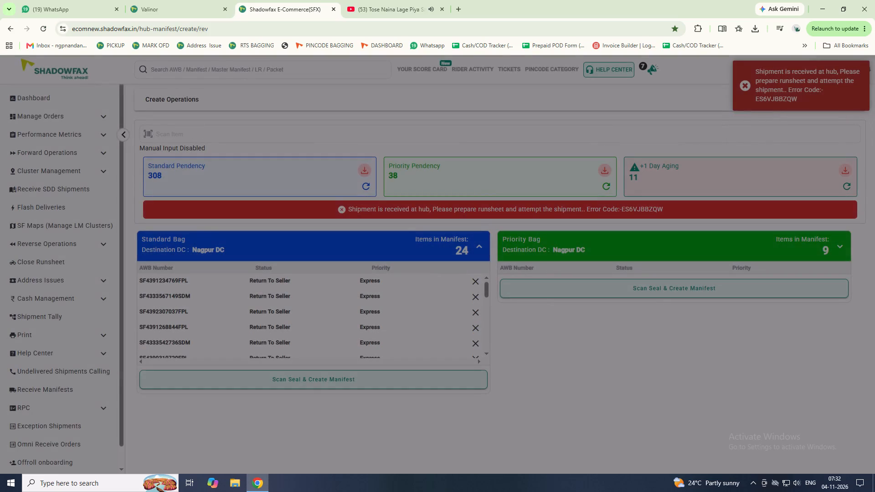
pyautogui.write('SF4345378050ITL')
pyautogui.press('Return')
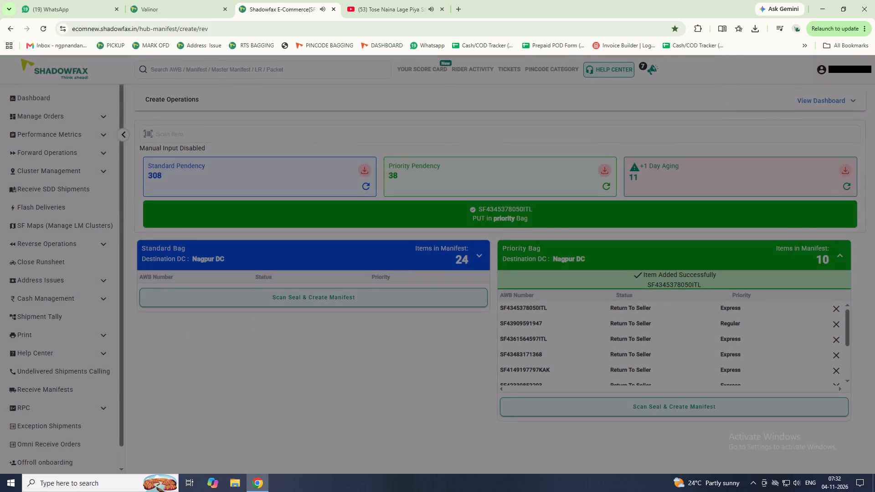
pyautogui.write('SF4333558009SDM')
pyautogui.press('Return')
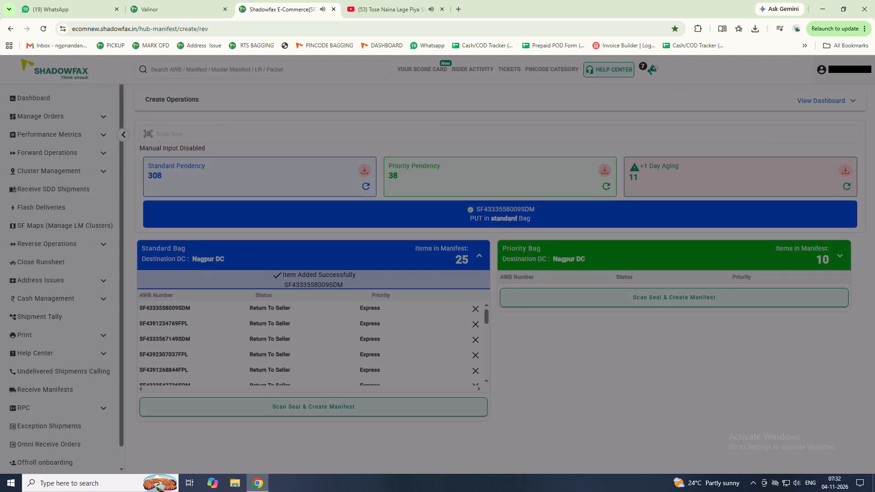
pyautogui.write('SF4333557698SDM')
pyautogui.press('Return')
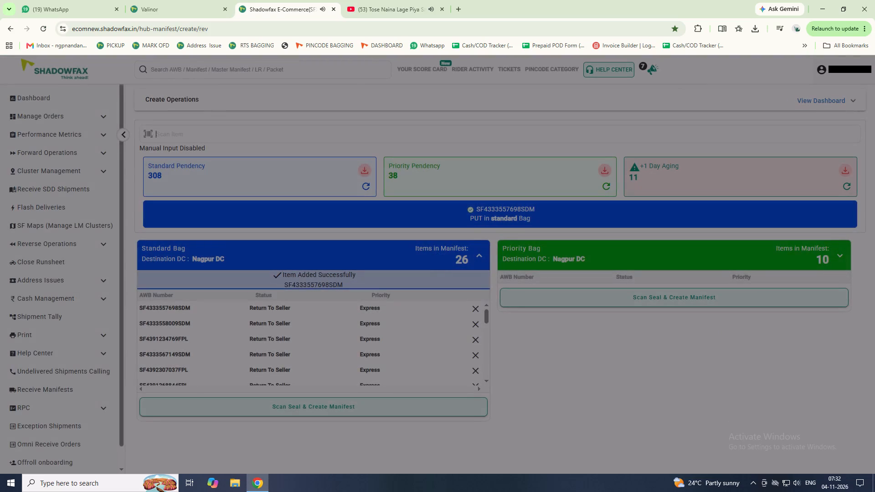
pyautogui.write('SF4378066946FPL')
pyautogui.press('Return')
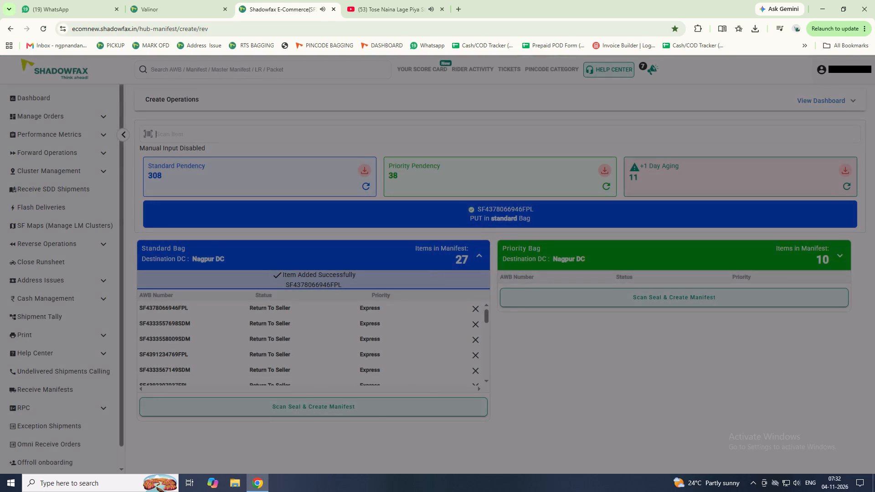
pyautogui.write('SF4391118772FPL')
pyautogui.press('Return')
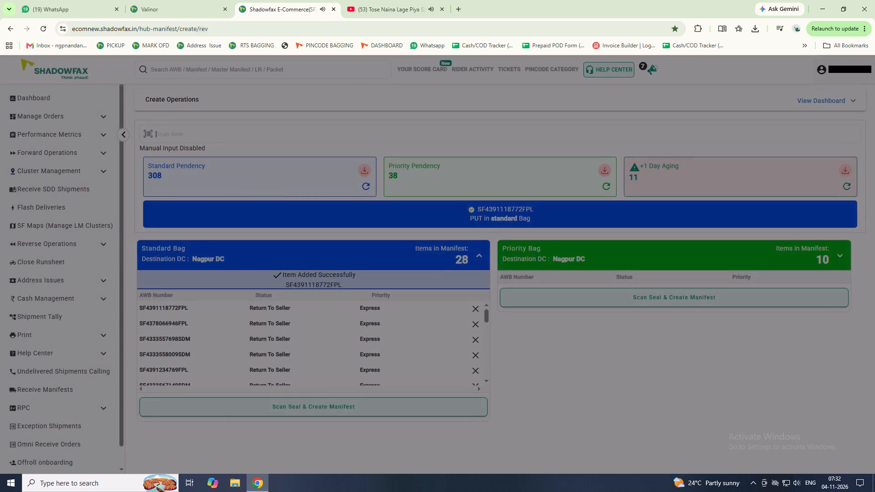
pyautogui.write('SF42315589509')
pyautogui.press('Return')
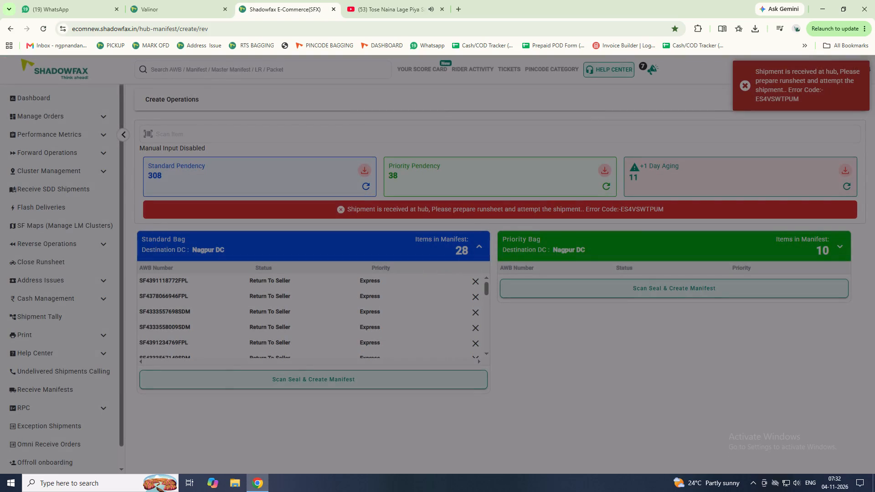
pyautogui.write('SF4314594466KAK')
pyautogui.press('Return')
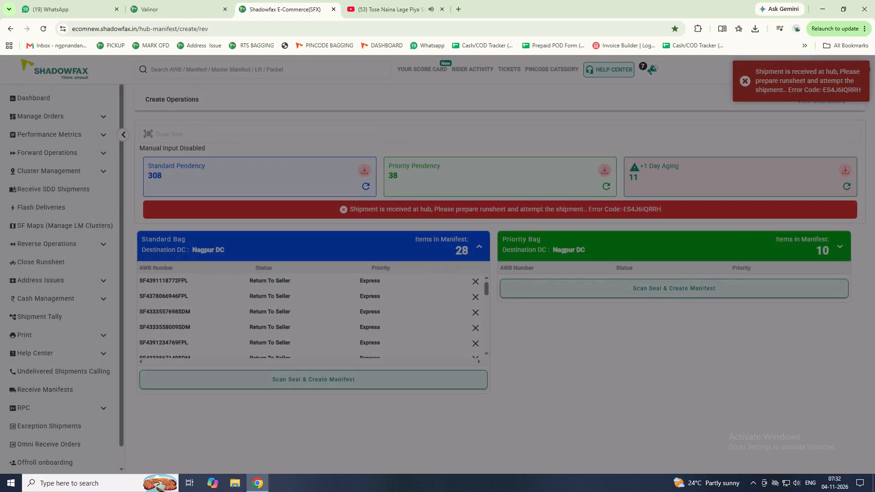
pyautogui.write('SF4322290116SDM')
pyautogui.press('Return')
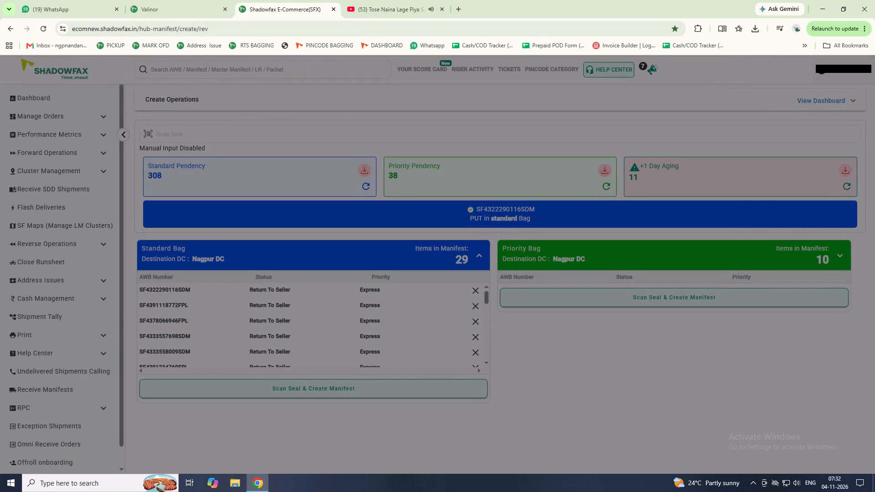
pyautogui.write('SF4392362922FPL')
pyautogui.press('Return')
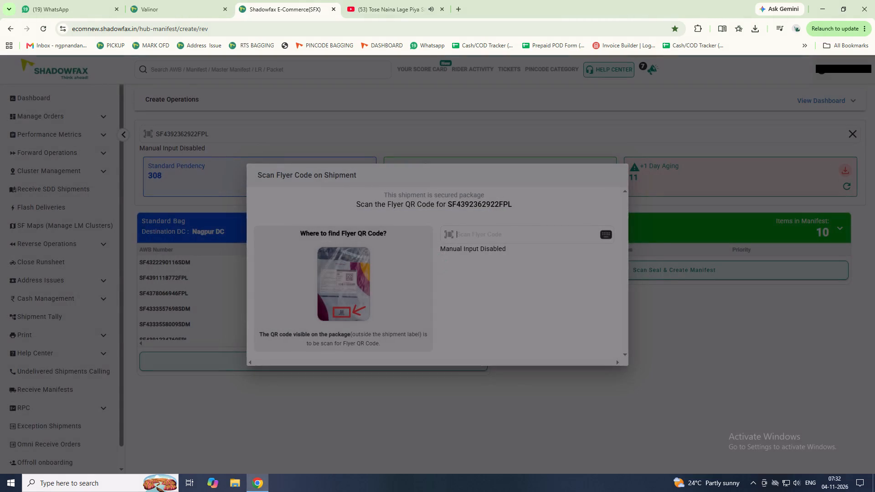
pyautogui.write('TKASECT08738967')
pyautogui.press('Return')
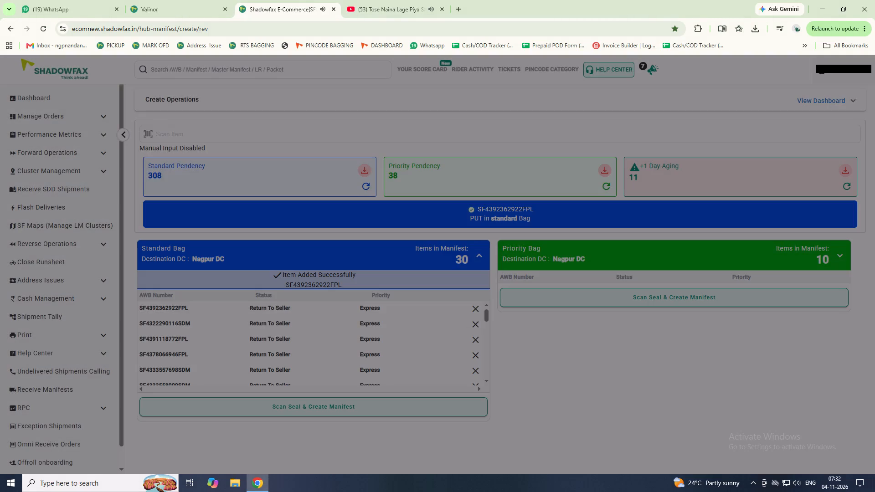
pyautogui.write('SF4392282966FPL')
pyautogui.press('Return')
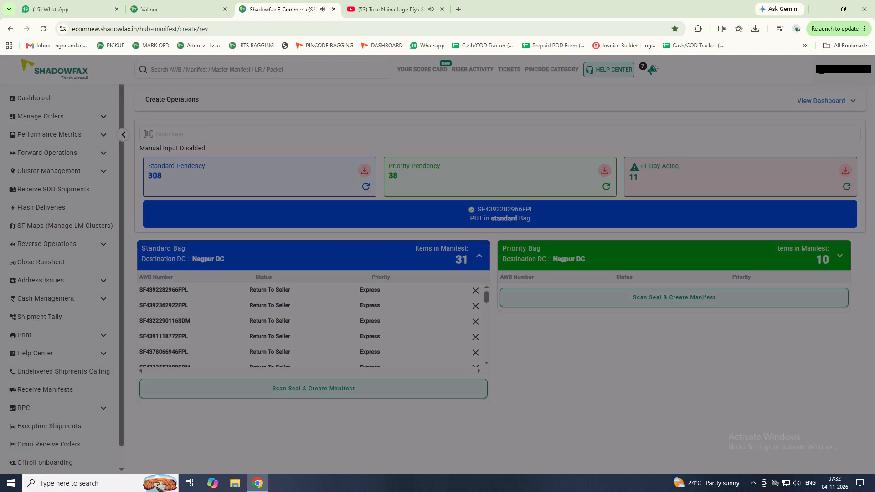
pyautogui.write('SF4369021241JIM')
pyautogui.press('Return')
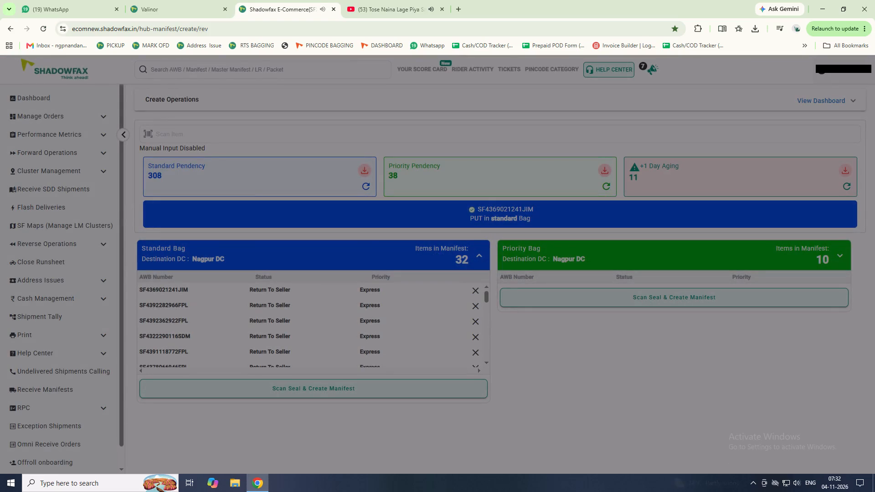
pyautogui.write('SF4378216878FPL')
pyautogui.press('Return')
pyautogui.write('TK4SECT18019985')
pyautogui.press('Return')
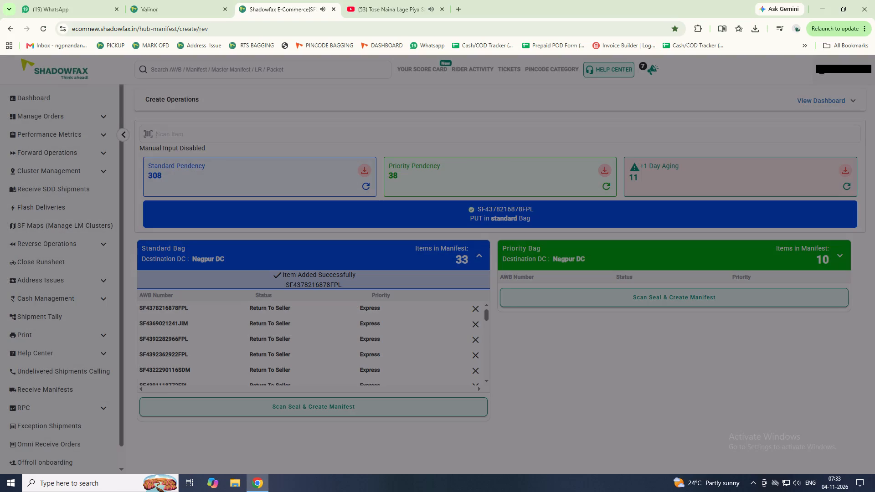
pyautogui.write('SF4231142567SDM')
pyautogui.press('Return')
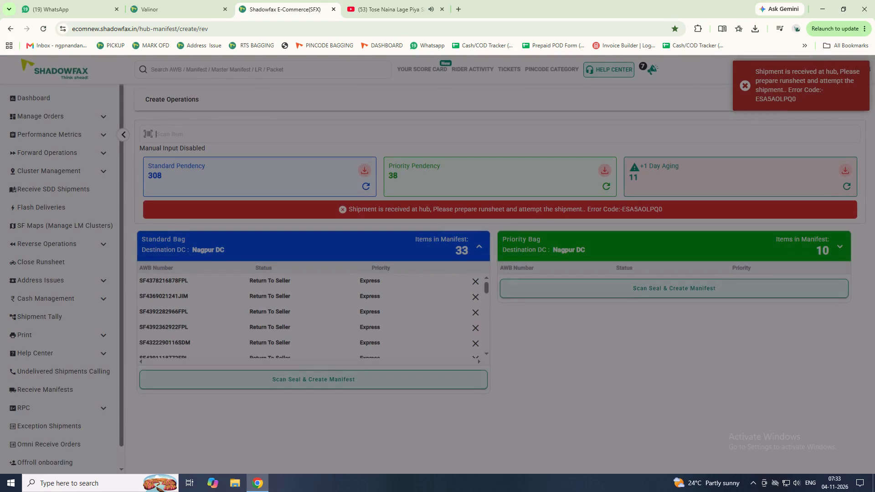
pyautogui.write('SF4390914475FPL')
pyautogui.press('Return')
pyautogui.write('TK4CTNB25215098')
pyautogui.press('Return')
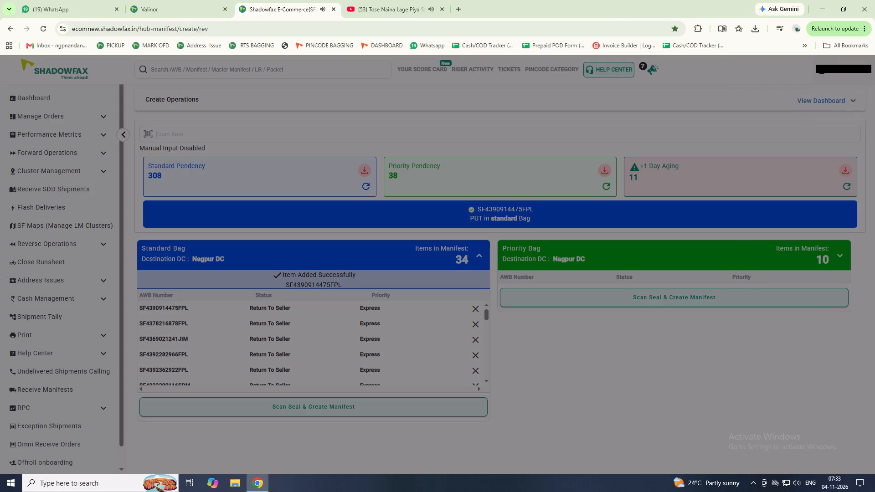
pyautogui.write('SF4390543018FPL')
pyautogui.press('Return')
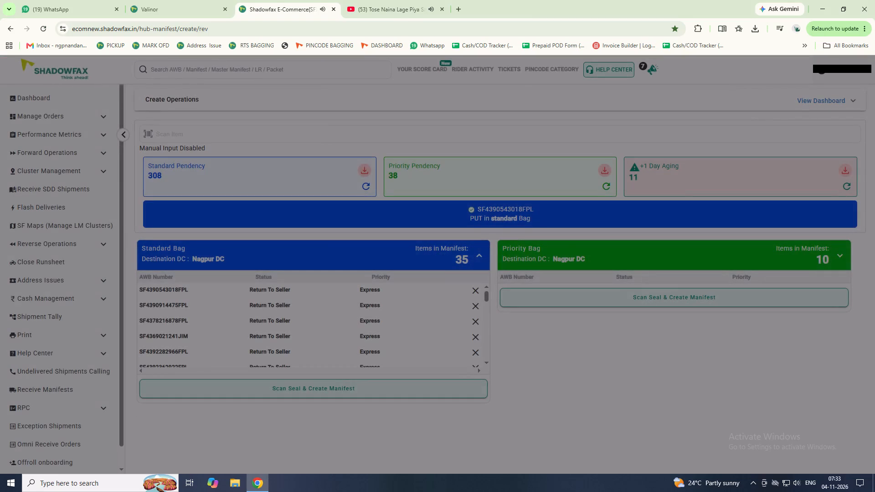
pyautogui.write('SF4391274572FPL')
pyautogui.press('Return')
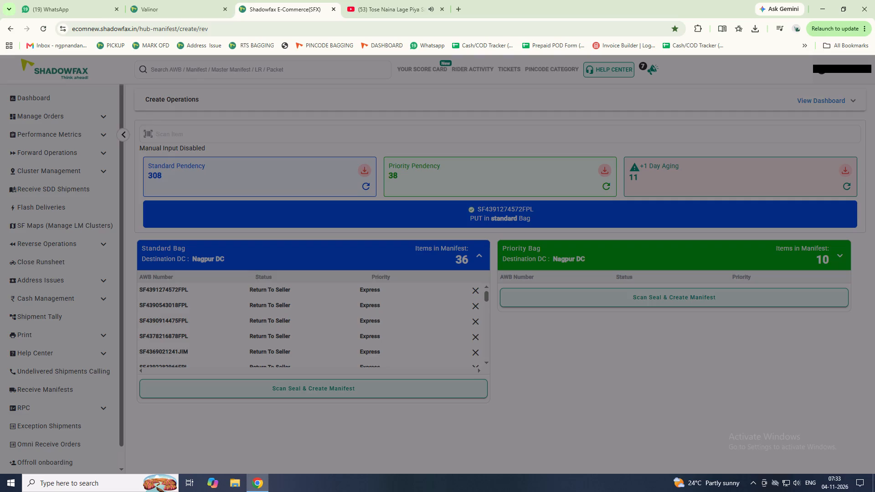
# Create the manifest for the Standard Bag to Nagpur DC with blue seal HDRT100071862.
pyautogui.click(322, 388)
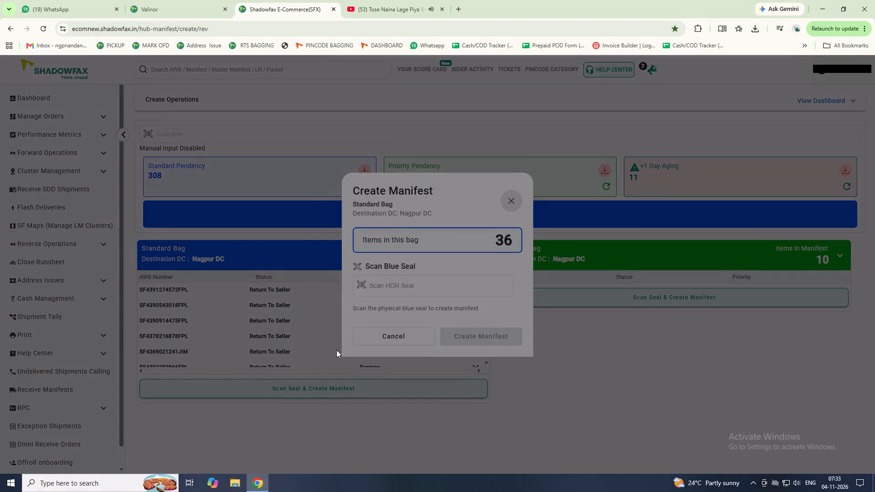
pyautogui.click(396, 294)
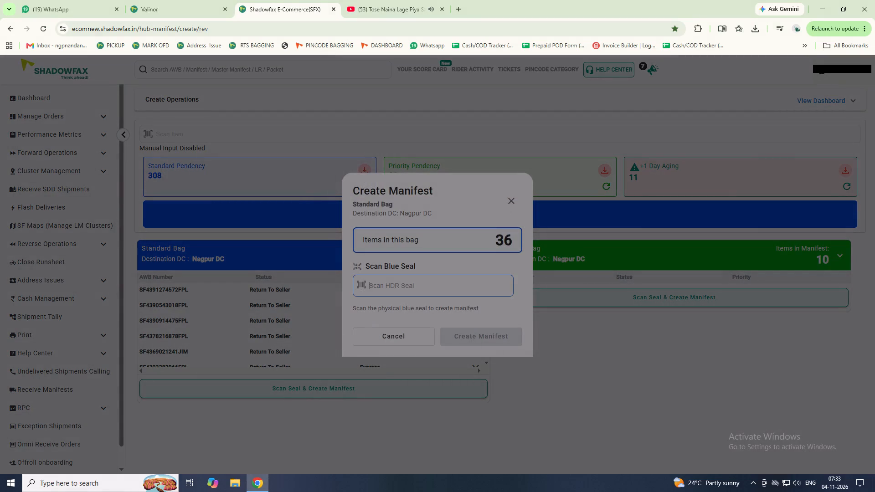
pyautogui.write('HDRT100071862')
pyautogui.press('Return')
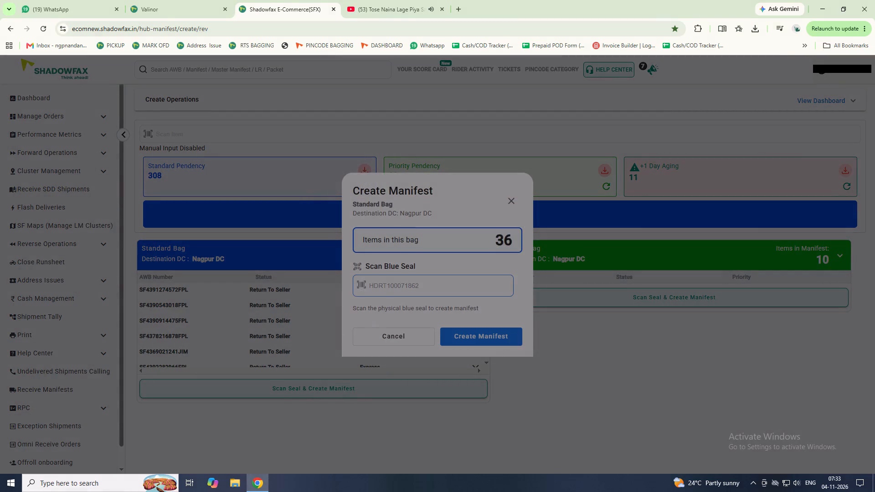
pyautogui.click(462, 329)
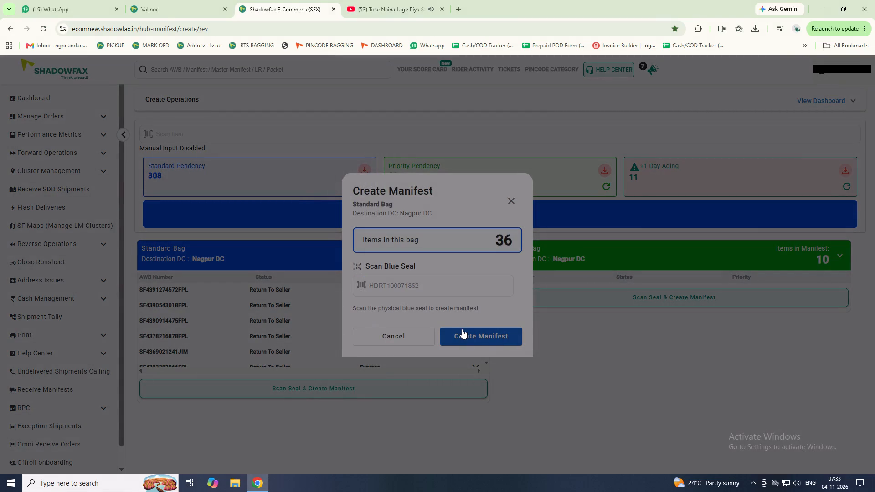
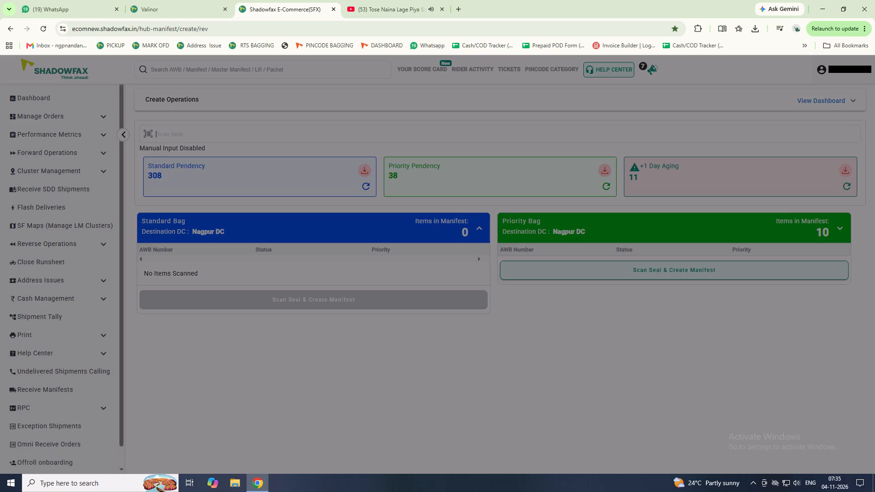
pyautogui.click(196, 0)
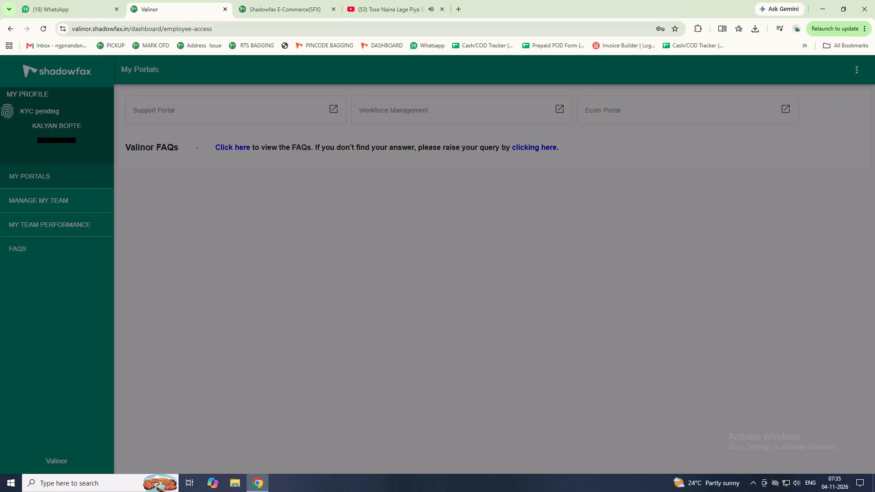
pyautogui.click(186, 47)
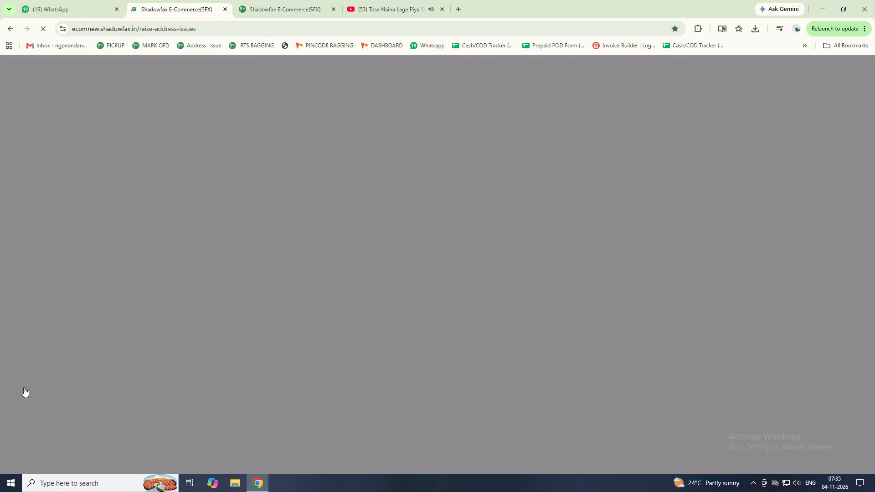
pyautogui.click(31, 352)
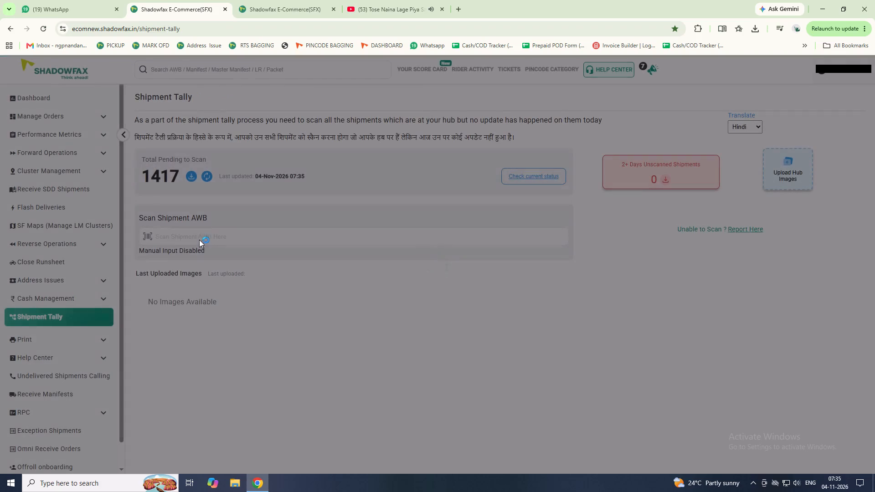
pyautogui.click(199, 237)
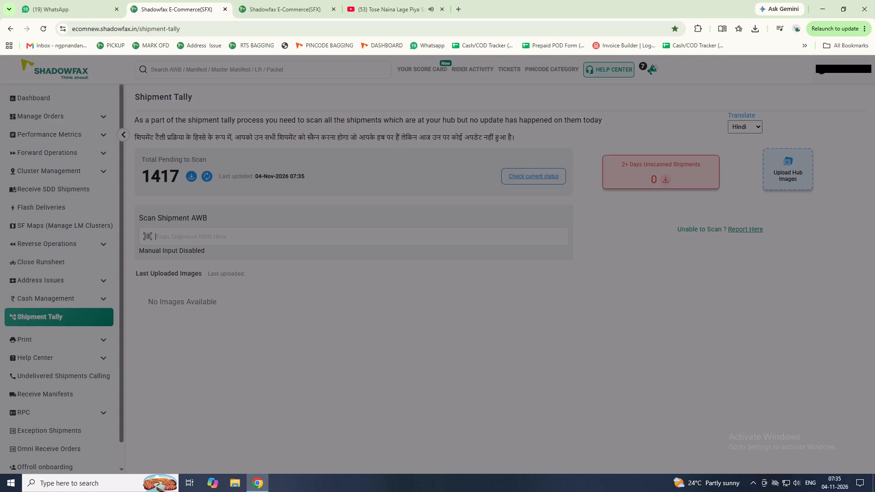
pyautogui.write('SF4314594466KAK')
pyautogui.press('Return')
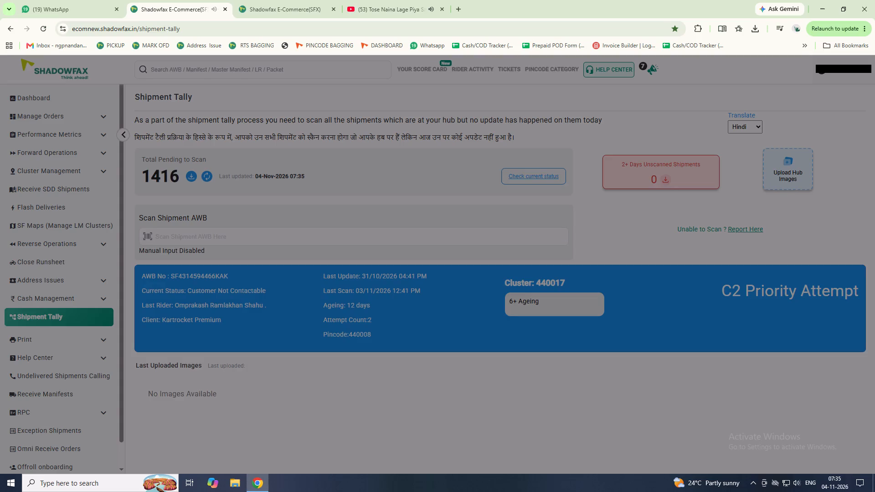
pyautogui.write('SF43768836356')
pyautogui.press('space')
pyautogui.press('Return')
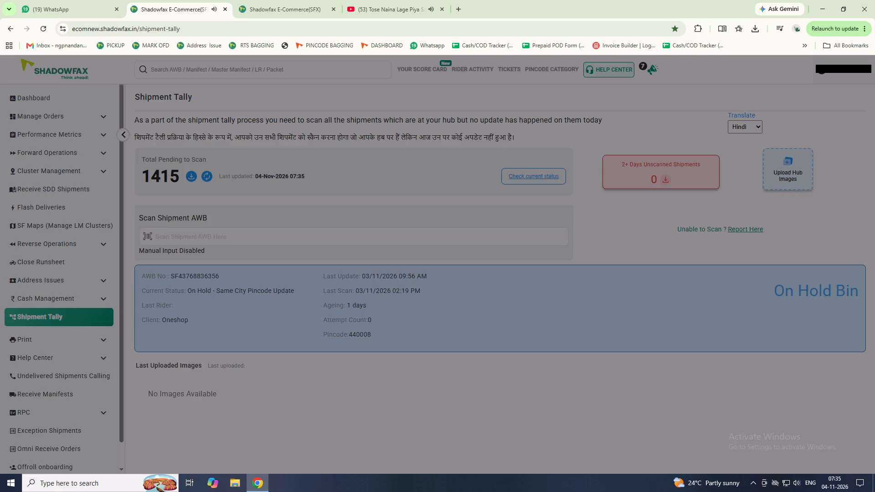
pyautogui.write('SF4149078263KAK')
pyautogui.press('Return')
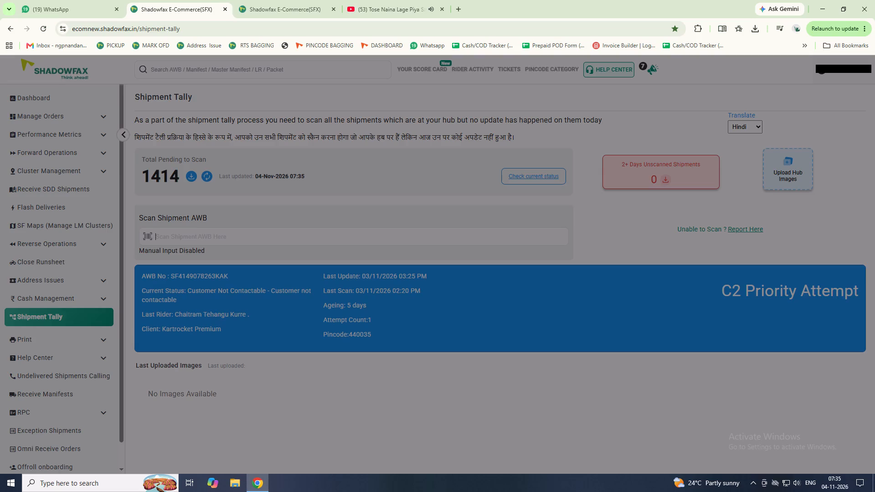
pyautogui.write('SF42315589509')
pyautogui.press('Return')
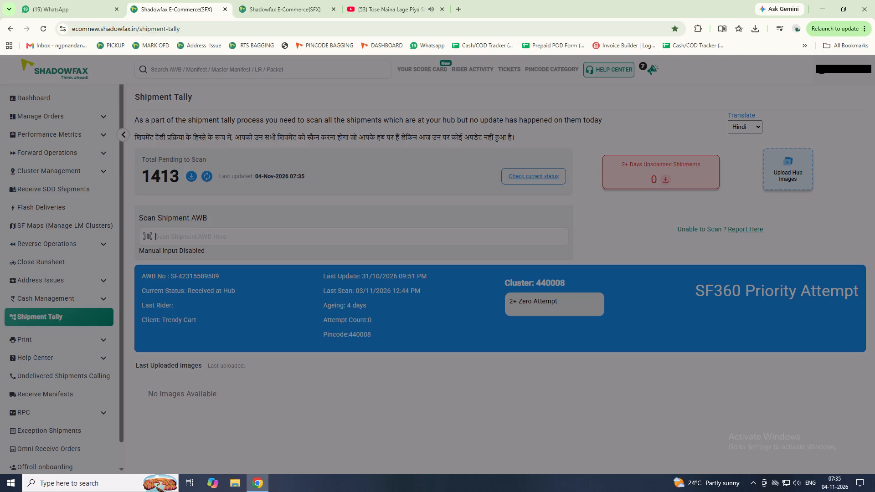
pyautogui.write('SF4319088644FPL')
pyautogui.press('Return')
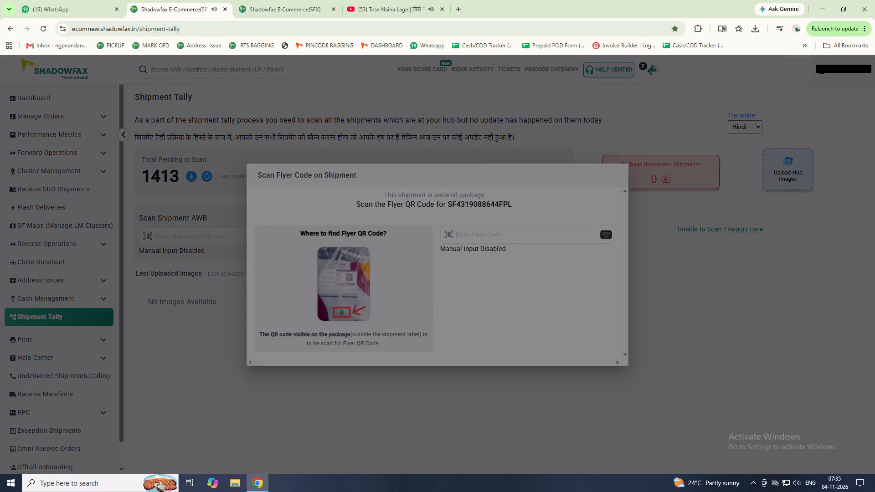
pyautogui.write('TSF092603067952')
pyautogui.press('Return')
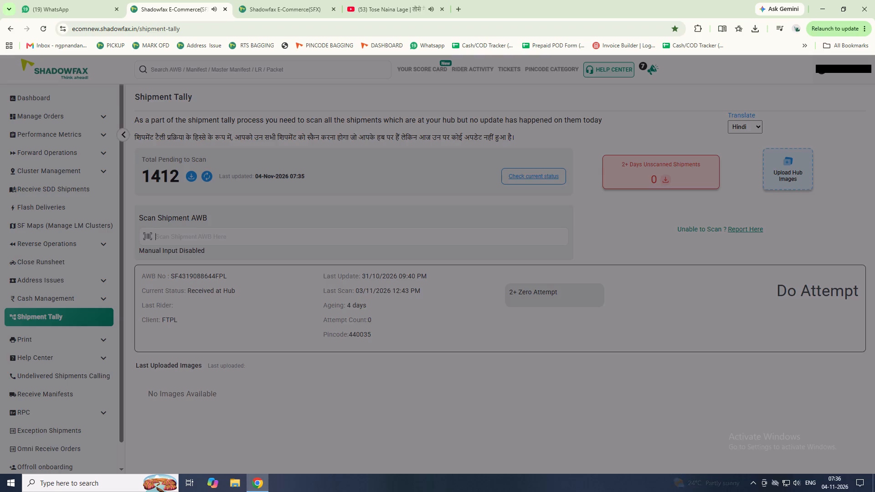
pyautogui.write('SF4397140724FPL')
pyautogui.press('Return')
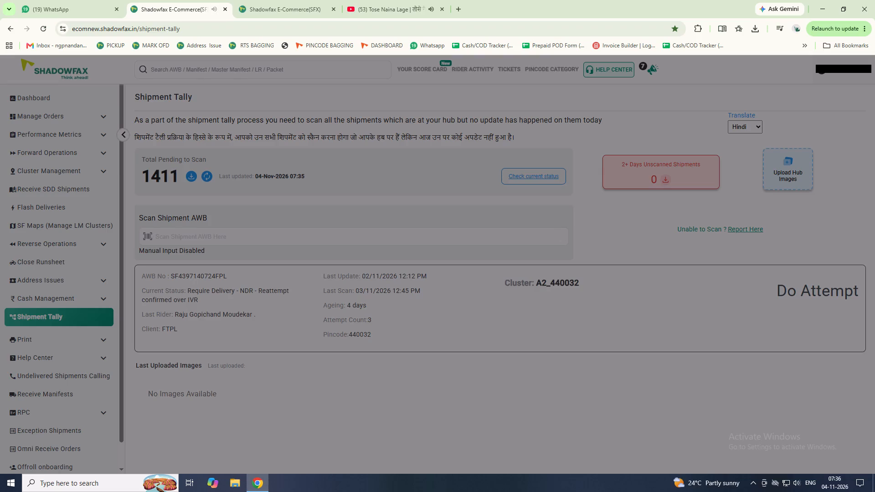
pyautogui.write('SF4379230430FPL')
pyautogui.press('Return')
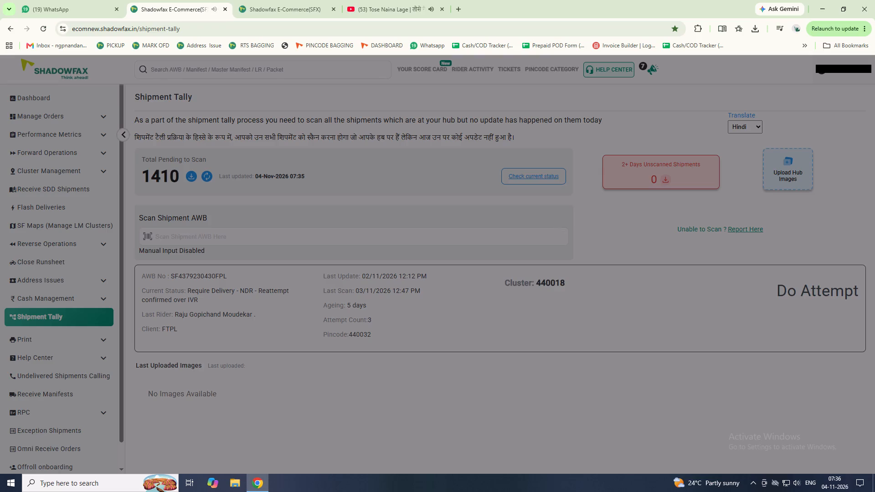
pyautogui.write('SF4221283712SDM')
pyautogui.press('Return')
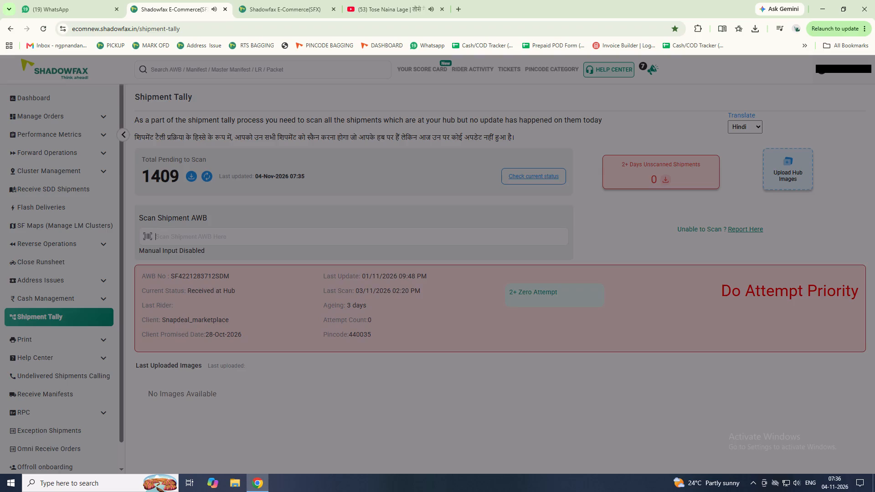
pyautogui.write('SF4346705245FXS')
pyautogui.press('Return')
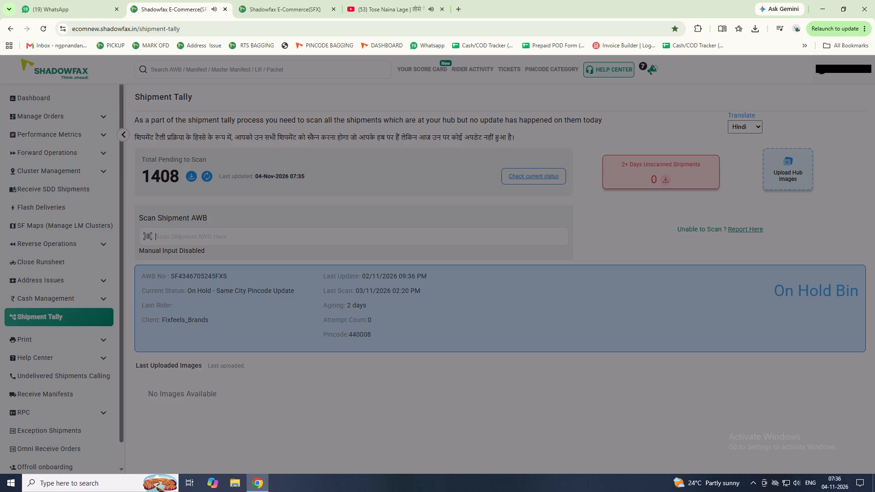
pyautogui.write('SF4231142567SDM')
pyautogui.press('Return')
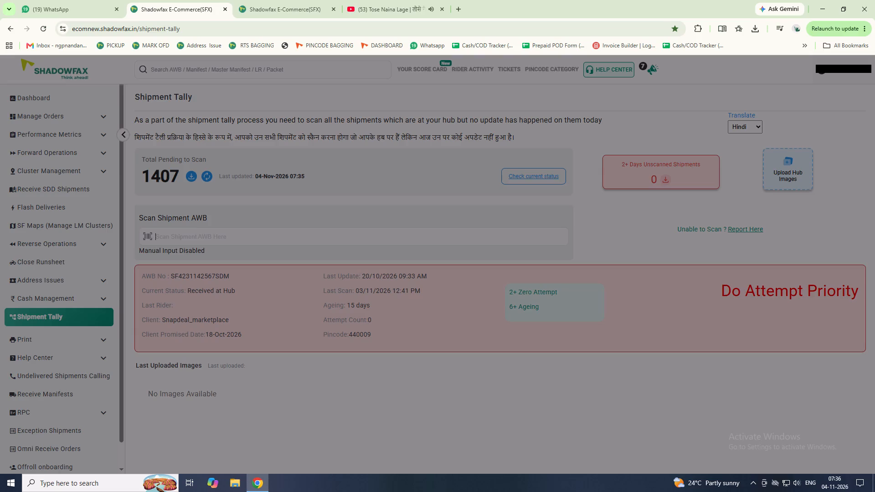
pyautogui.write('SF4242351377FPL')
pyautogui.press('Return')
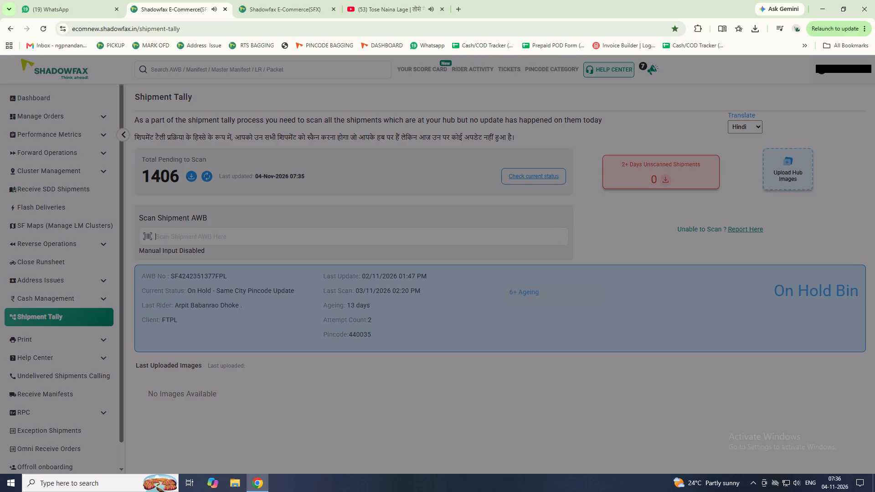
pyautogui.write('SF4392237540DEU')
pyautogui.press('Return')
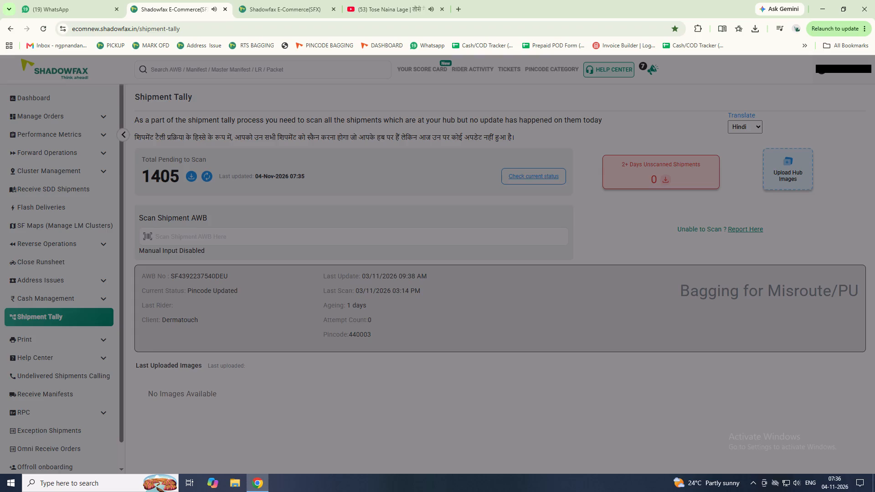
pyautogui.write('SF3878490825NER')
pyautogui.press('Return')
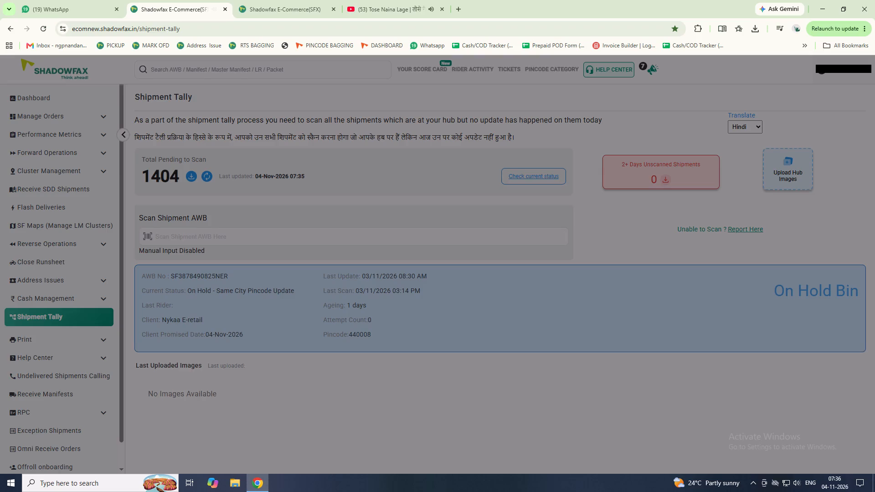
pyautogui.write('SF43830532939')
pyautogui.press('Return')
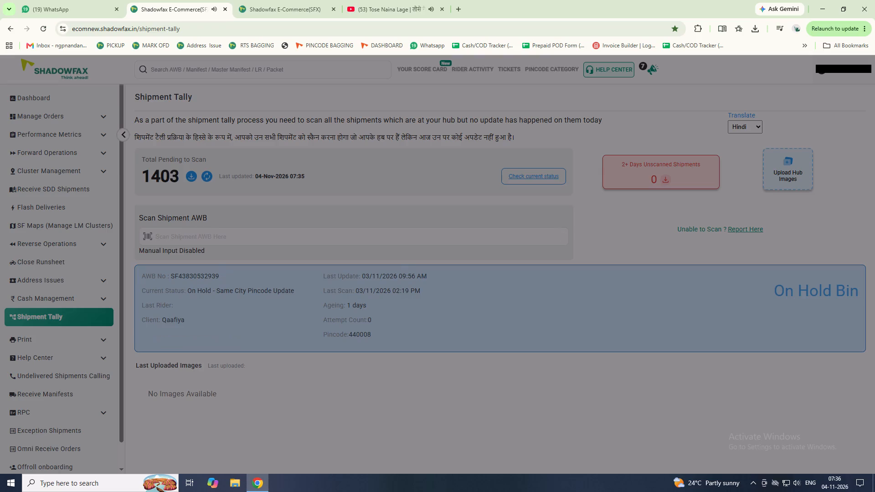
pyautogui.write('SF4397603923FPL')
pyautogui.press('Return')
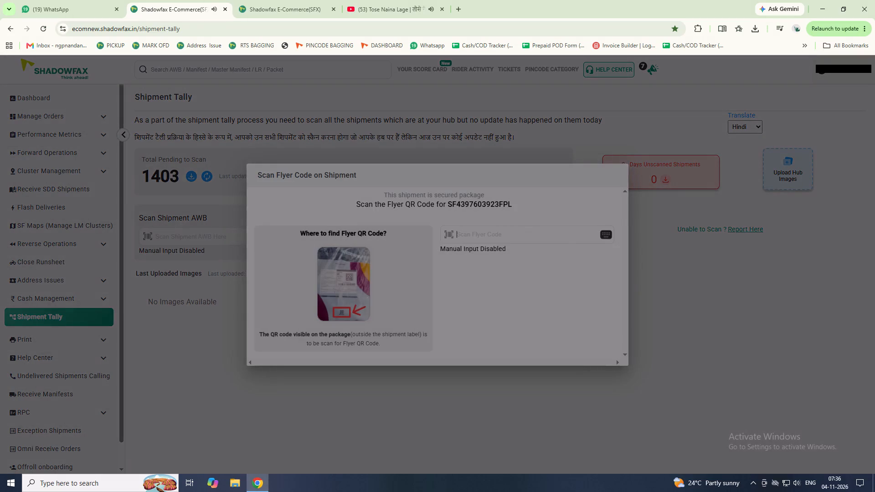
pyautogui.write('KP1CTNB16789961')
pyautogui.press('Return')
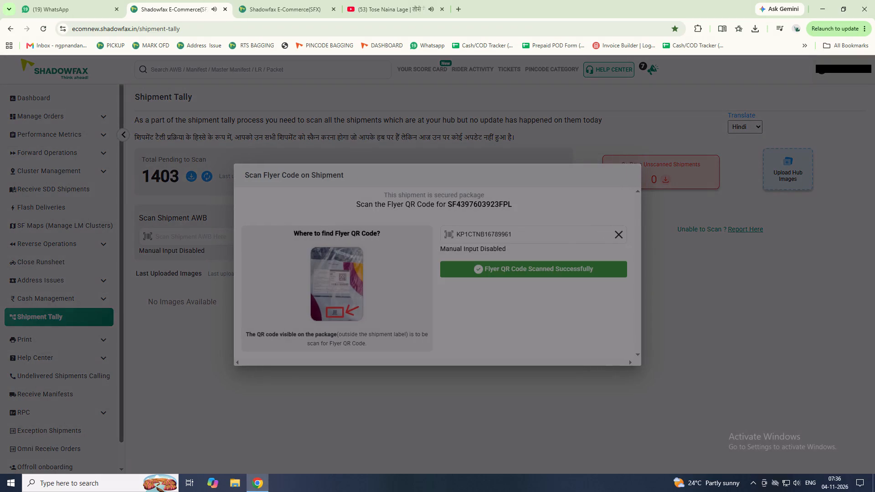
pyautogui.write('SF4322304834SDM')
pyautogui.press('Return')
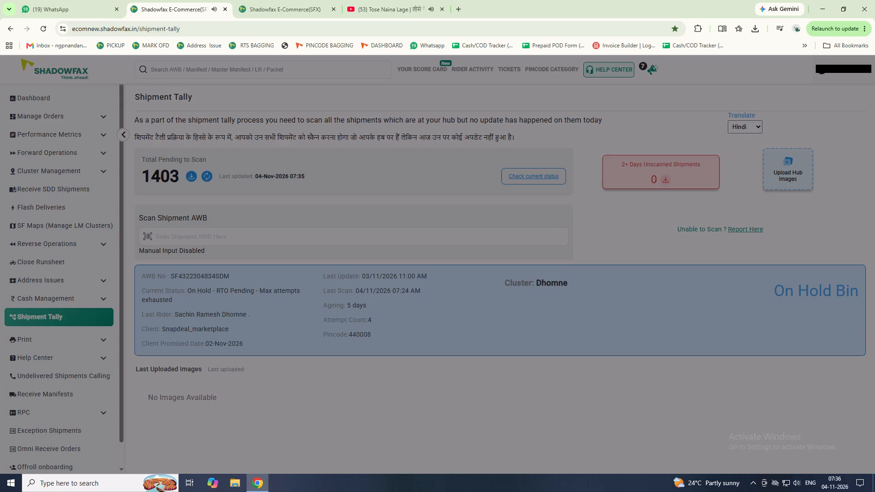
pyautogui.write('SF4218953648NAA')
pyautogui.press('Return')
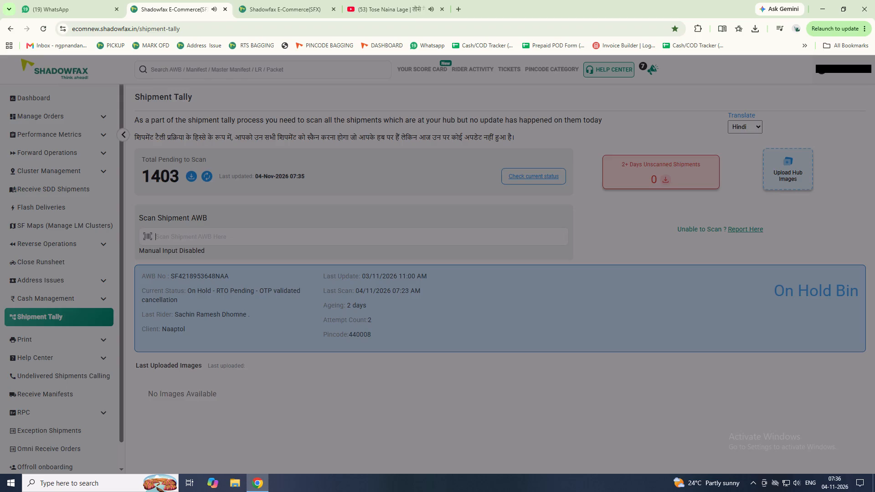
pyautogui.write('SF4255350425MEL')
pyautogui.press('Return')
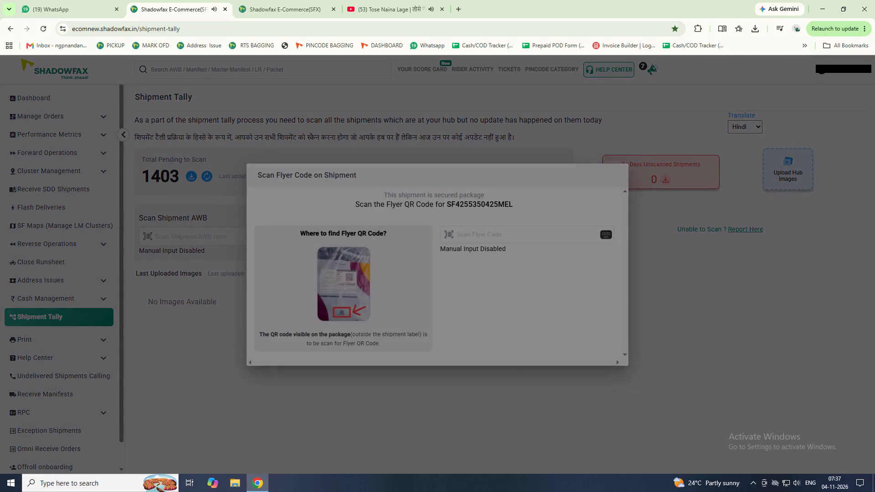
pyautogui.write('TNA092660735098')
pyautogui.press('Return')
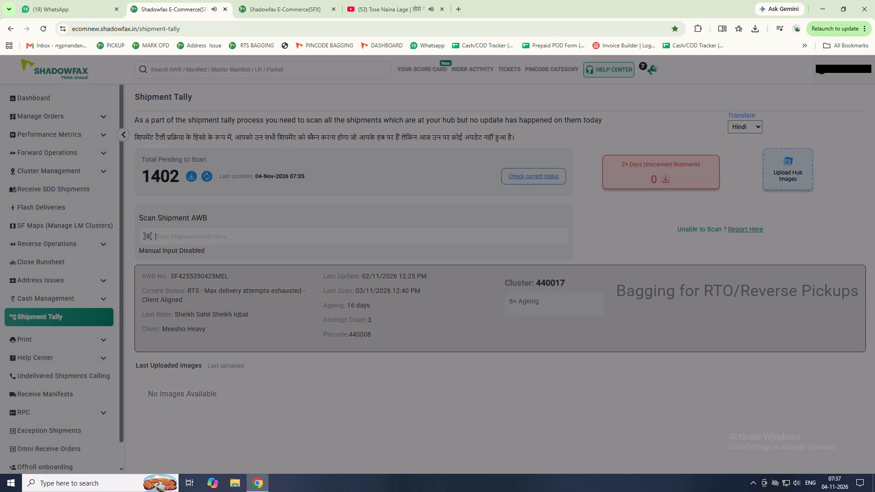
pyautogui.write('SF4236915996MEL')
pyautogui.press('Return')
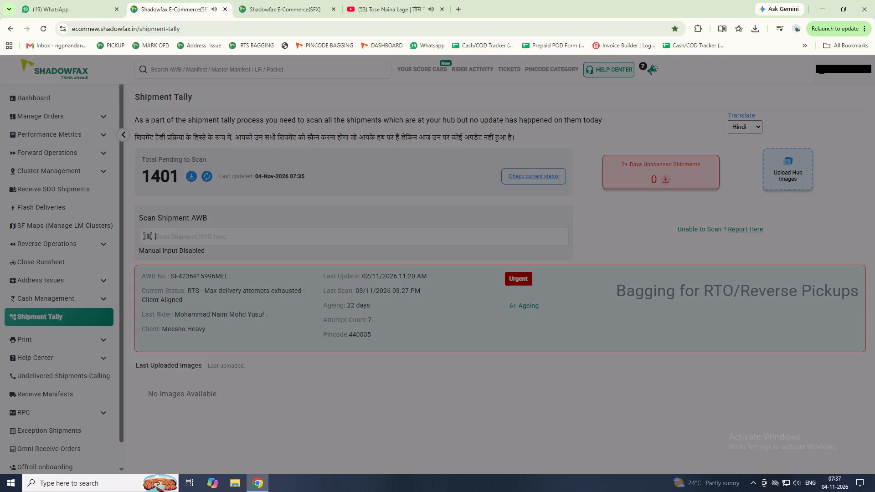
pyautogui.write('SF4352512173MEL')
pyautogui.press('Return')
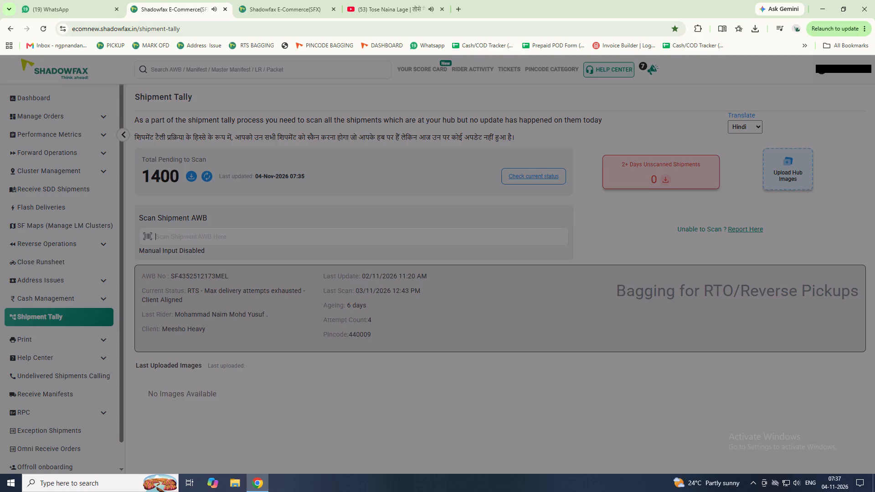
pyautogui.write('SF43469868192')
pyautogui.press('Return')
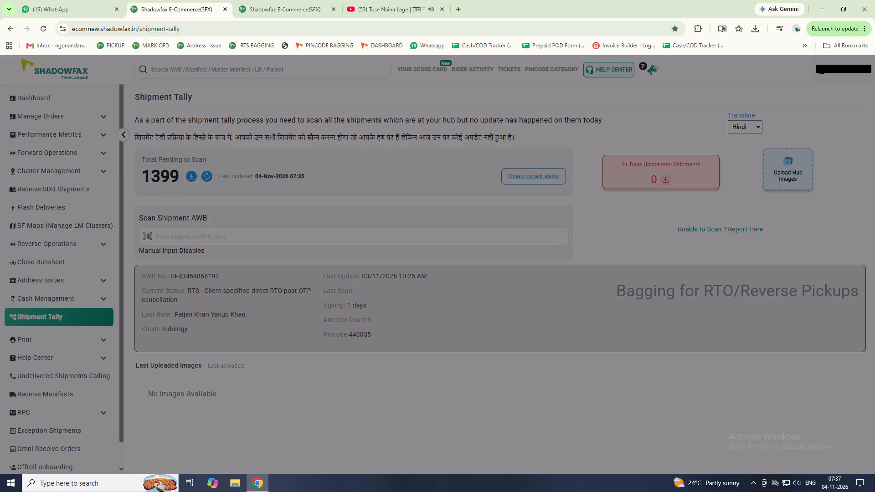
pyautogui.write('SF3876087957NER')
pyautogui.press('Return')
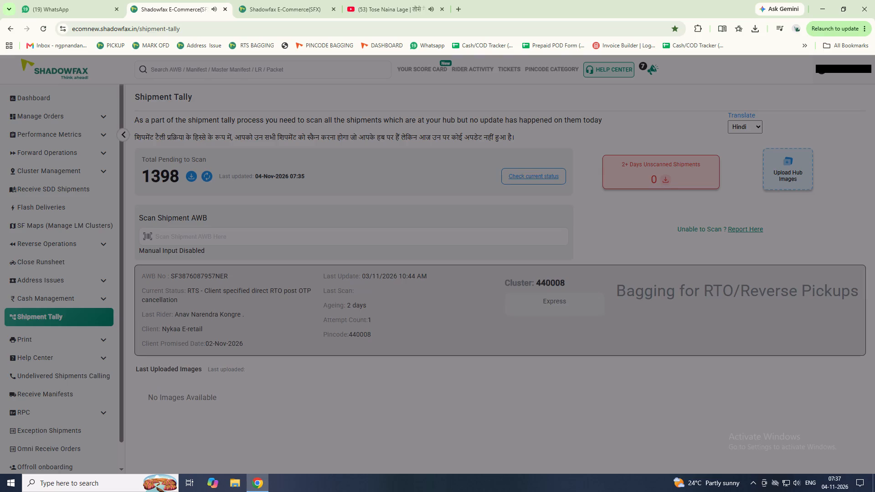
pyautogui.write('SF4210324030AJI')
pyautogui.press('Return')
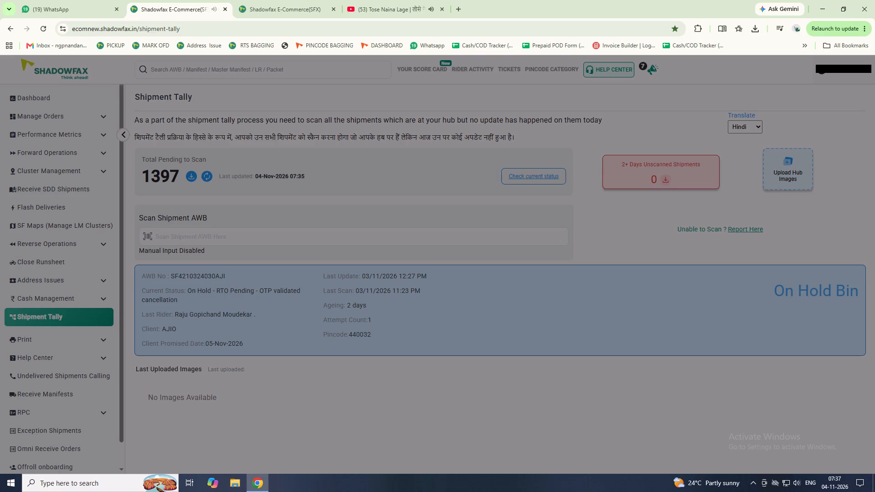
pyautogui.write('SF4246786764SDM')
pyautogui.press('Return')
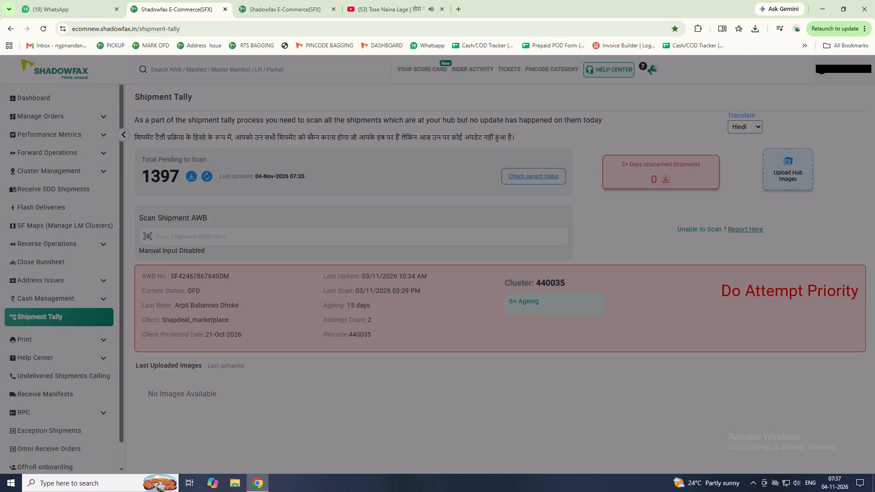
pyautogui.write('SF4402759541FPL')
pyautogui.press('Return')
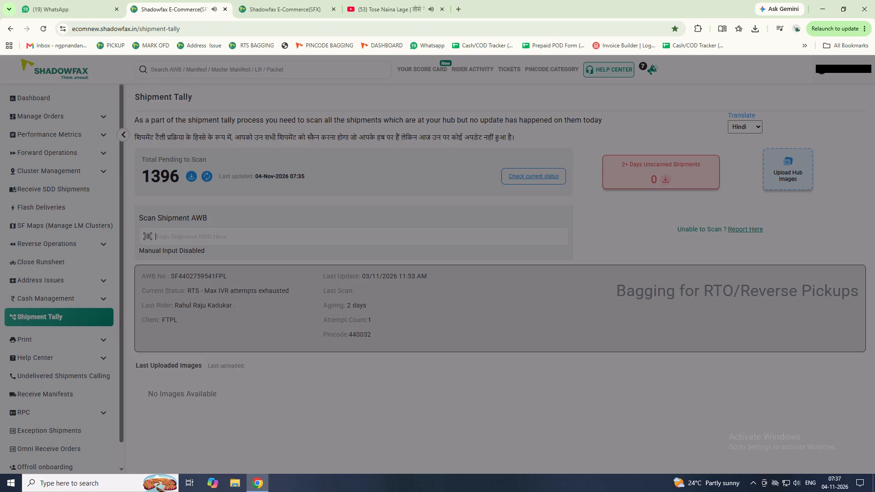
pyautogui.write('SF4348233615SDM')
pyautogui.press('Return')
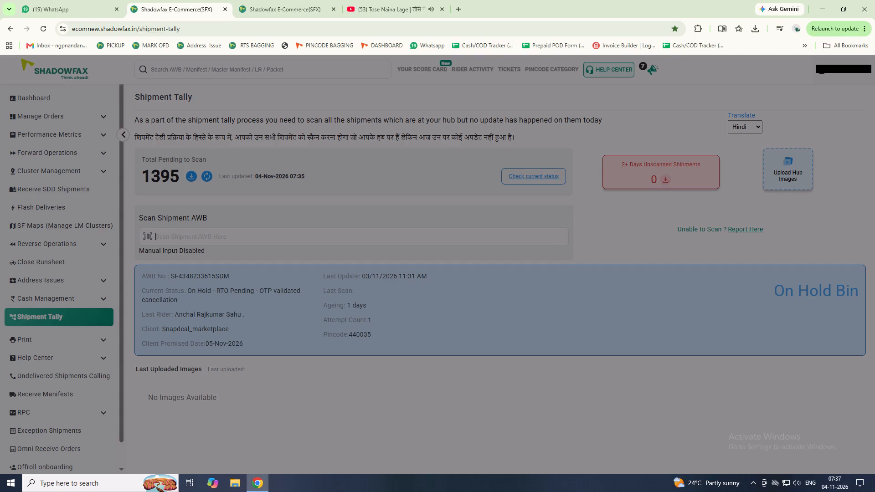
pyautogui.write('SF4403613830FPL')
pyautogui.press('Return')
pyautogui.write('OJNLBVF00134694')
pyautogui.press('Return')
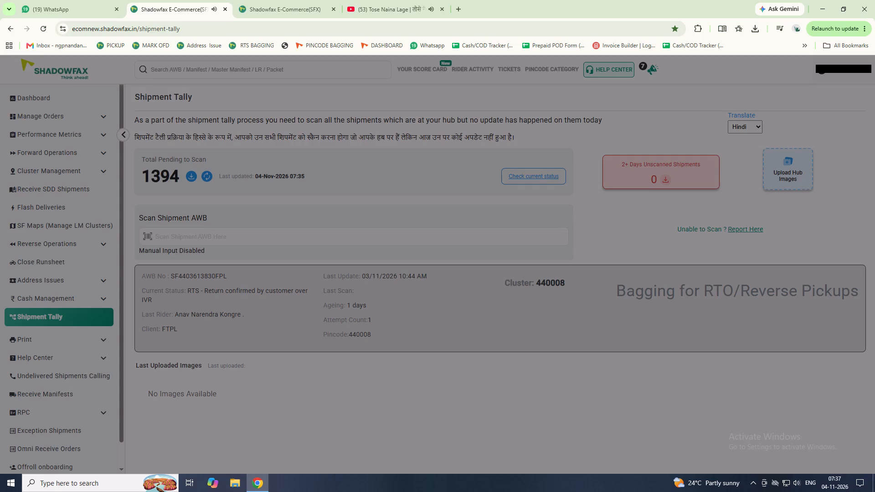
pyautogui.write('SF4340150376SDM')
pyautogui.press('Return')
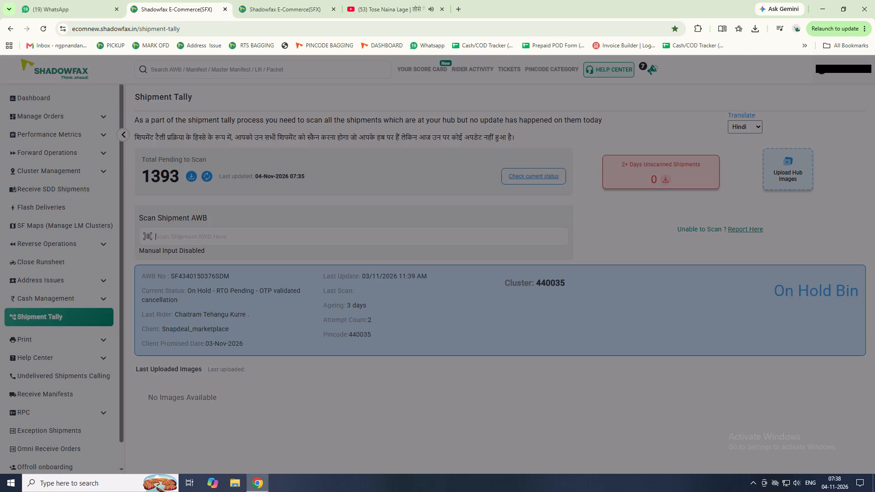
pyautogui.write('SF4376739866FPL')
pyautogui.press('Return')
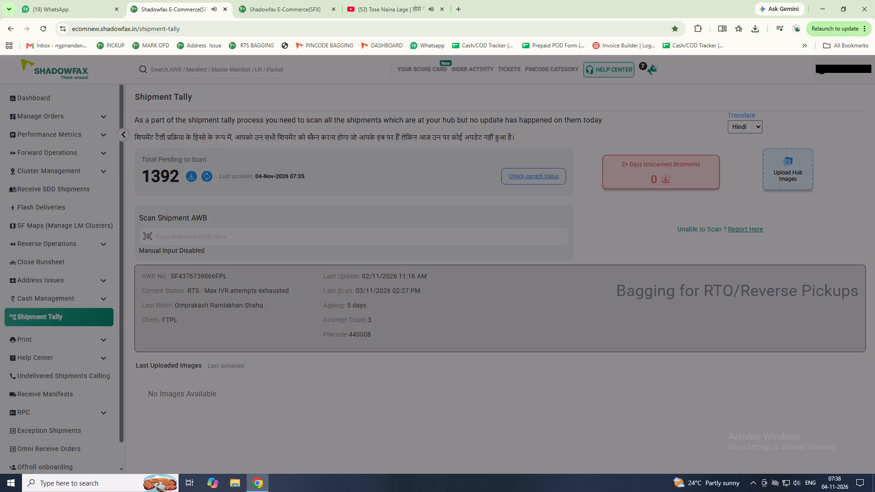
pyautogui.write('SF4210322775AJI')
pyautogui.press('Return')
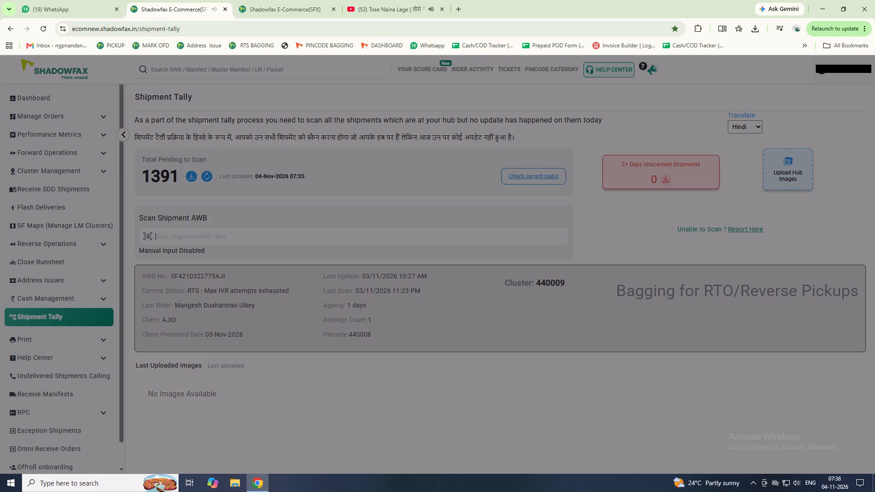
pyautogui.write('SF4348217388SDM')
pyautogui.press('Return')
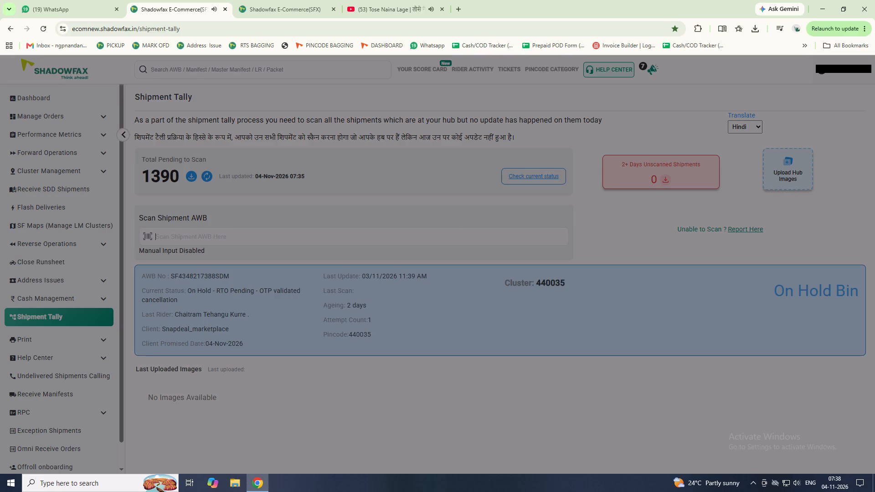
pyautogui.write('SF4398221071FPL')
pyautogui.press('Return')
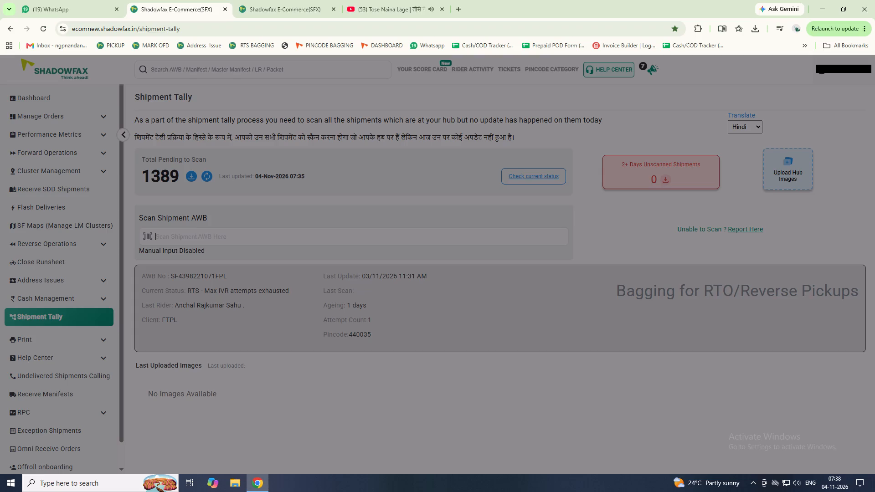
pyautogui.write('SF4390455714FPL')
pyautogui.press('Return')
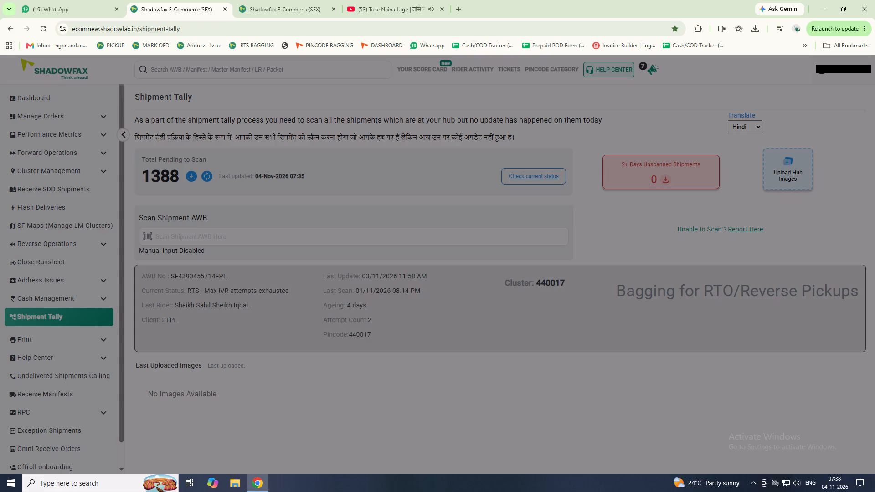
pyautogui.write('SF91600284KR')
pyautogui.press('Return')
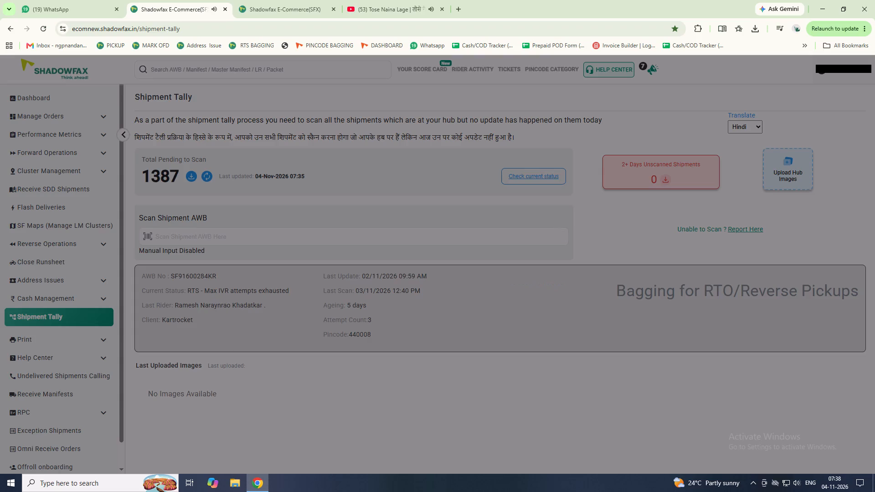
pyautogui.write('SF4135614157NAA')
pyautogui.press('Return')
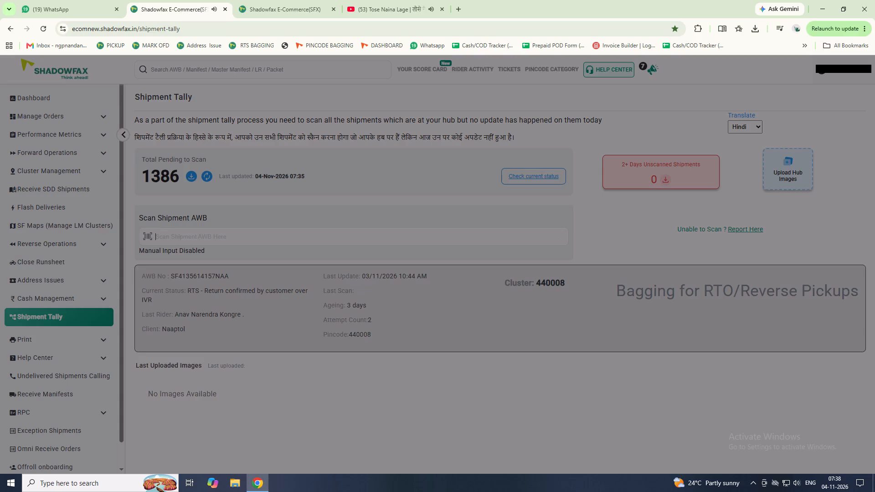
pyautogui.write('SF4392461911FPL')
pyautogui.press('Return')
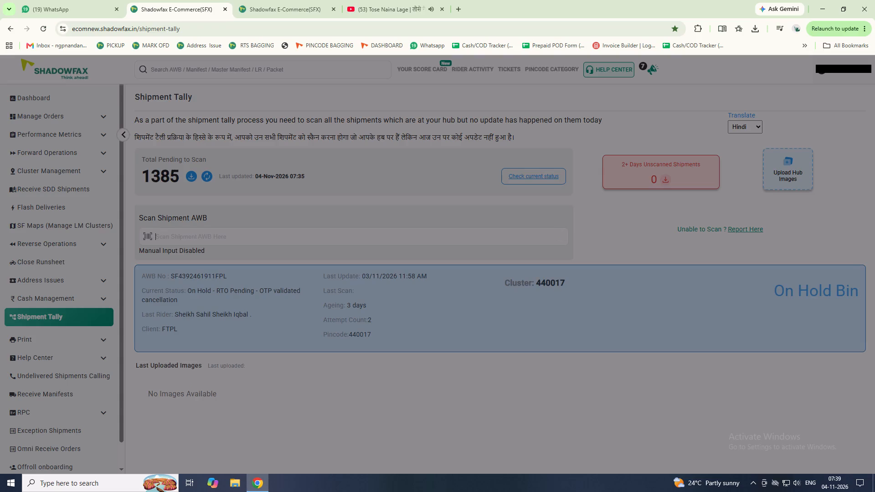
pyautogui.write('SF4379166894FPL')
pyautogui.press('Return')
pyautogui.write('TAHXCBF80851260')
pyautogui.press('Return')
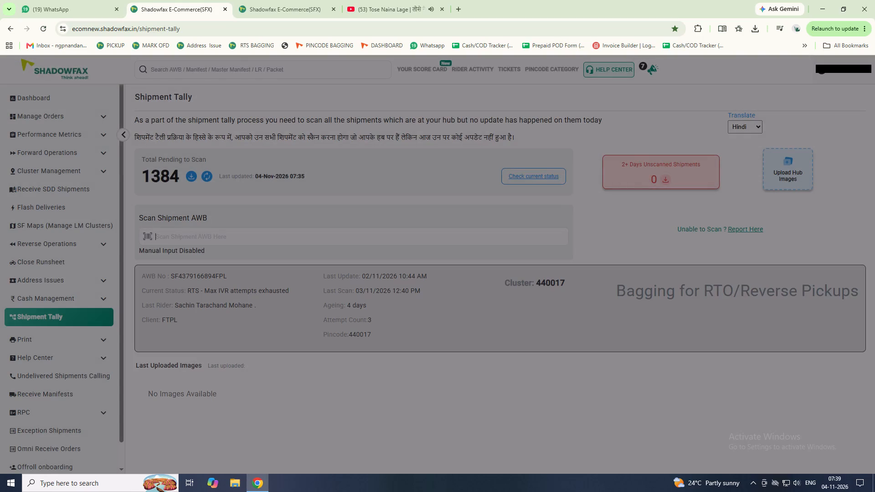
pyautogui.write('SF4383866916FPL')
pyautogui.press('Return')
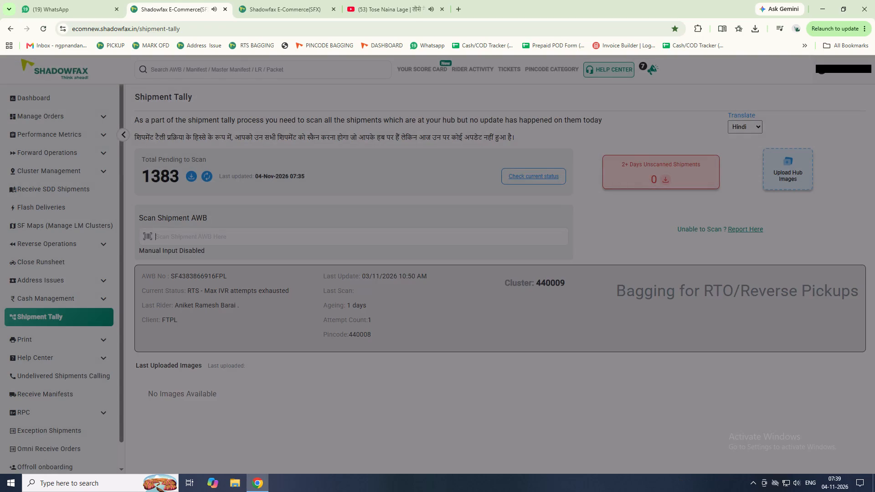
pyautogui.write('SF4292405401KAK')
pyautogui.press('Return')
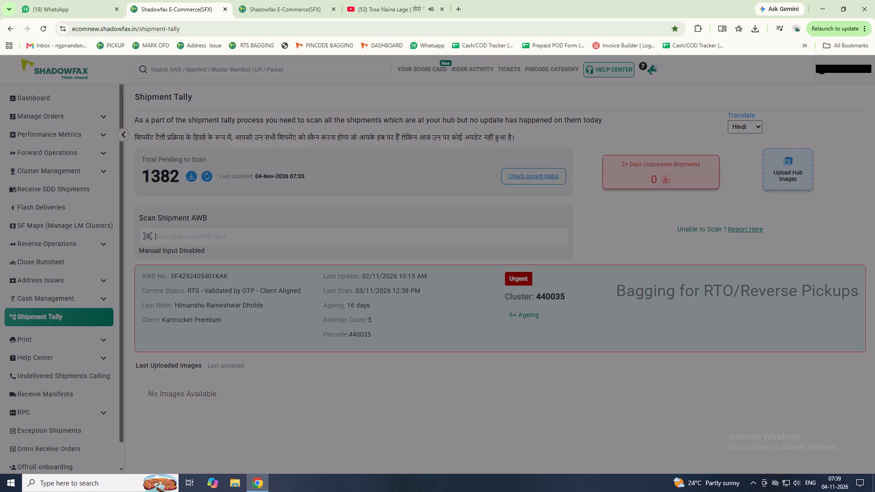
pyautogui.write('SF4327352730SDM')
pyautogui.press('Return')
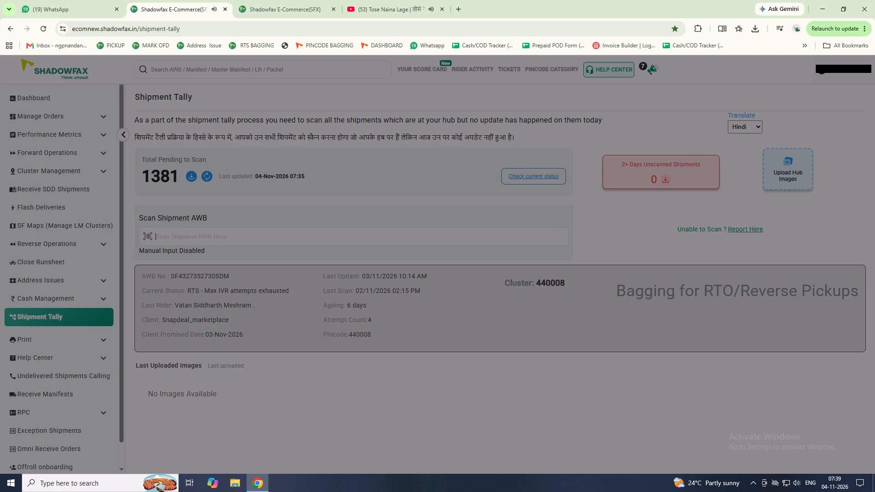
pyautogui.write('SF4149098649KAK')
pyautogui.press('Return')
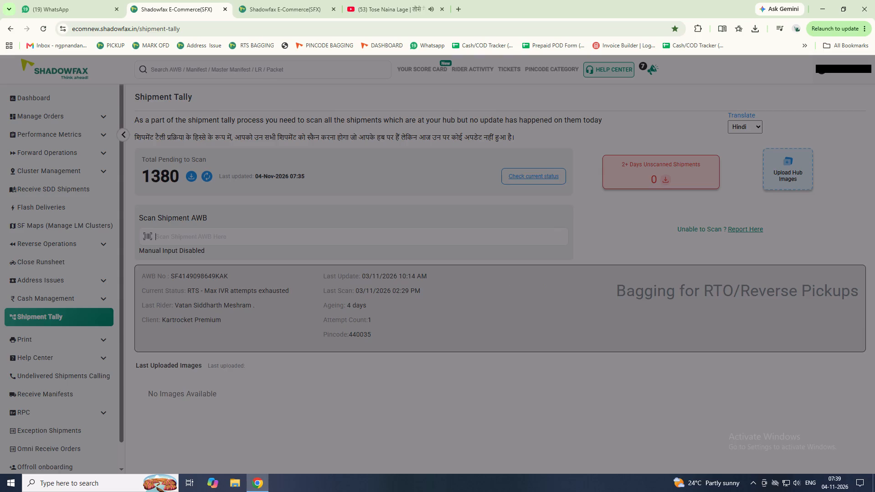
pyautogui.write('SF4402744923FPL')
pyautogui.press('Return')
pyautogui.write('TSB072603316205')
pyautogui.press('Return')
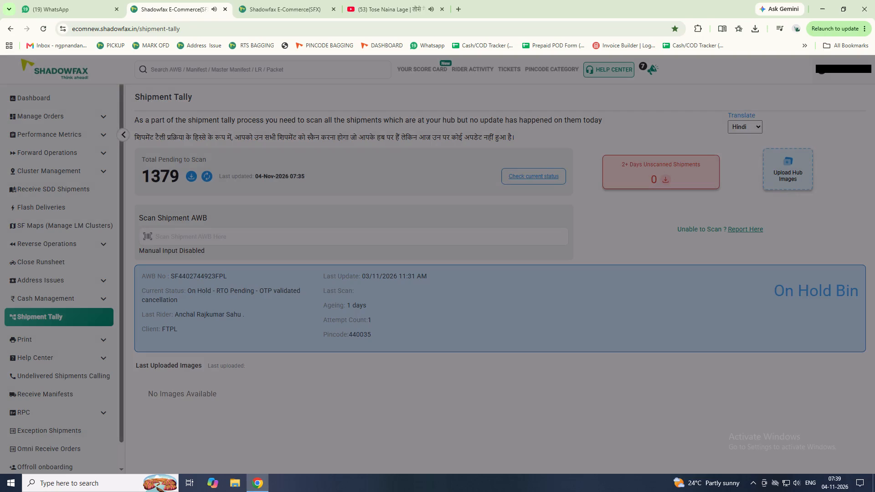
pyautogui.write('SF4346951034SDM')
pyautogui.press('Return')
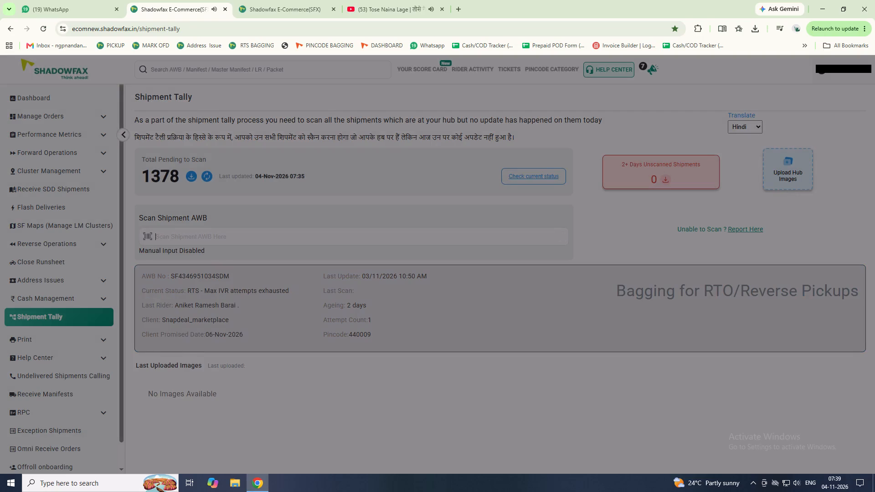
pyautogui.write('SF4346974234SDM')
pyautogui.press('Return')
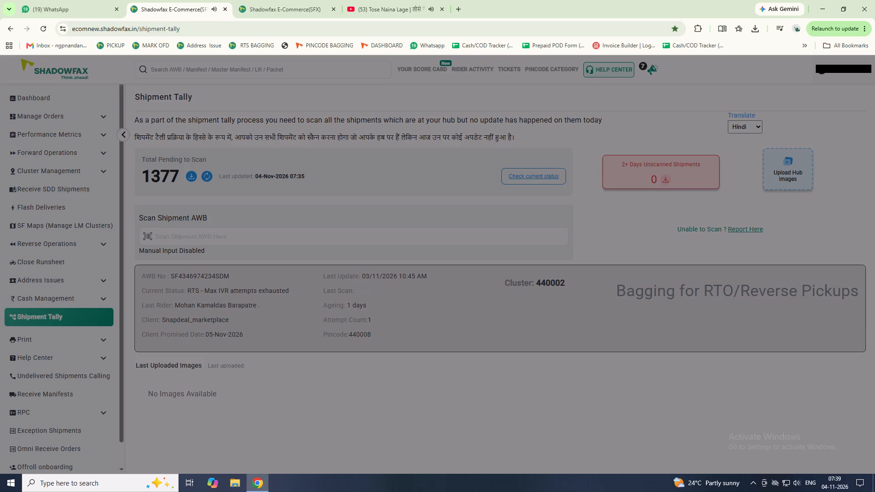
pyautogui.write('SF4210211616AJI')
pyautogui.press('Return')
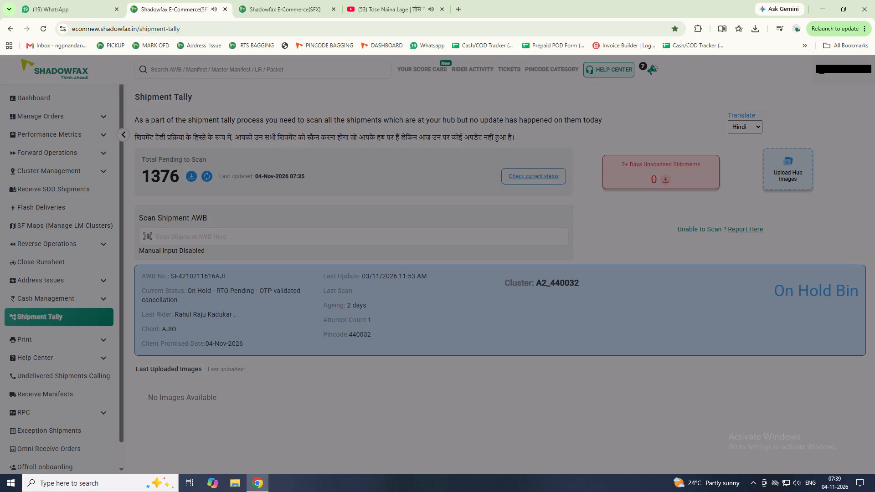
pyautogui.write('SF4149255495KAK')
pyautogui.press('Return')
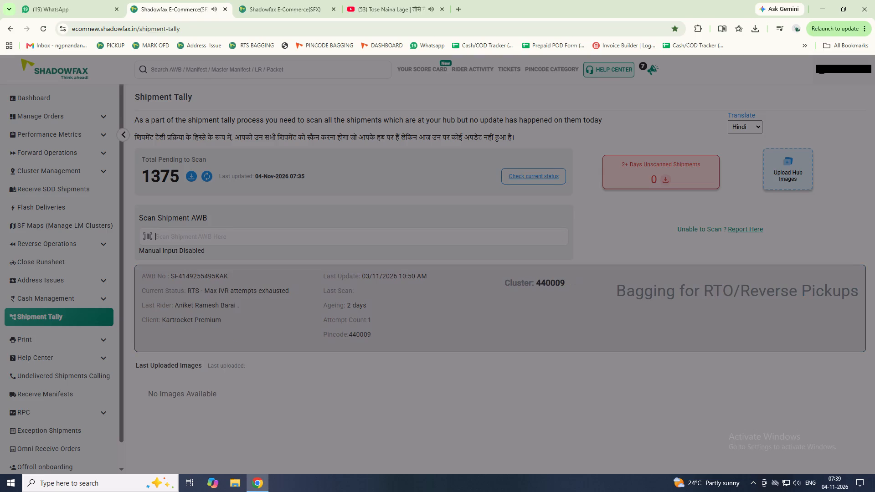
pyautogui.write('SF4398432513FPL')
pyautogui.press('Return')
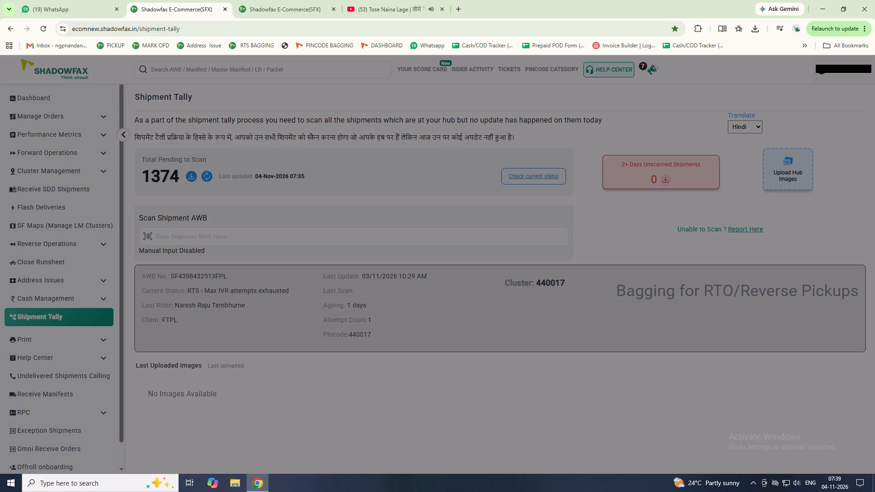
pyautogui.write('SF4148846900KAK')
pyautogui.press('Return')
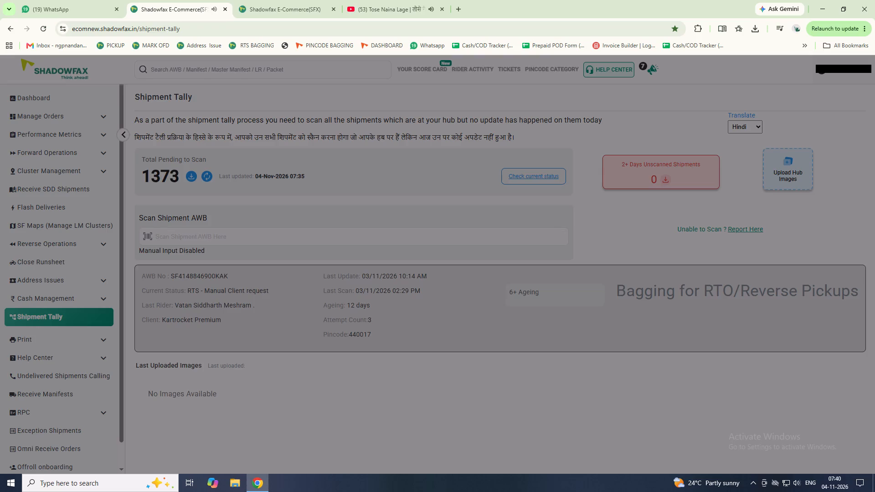
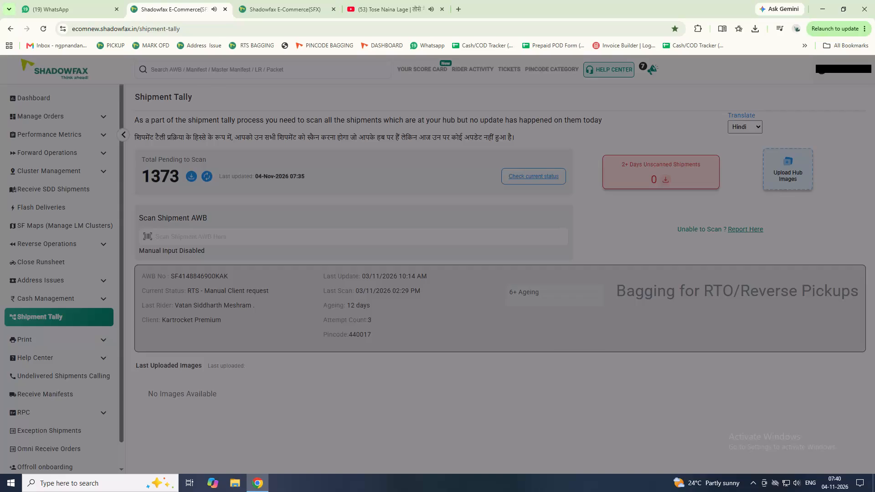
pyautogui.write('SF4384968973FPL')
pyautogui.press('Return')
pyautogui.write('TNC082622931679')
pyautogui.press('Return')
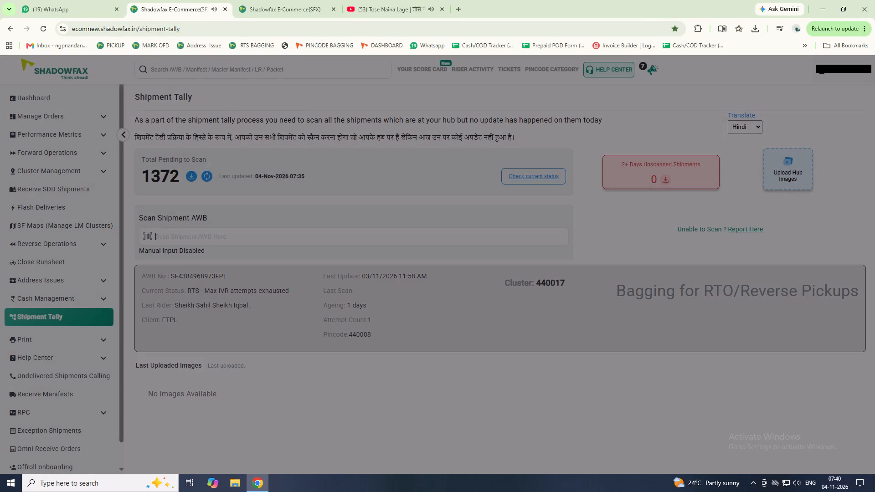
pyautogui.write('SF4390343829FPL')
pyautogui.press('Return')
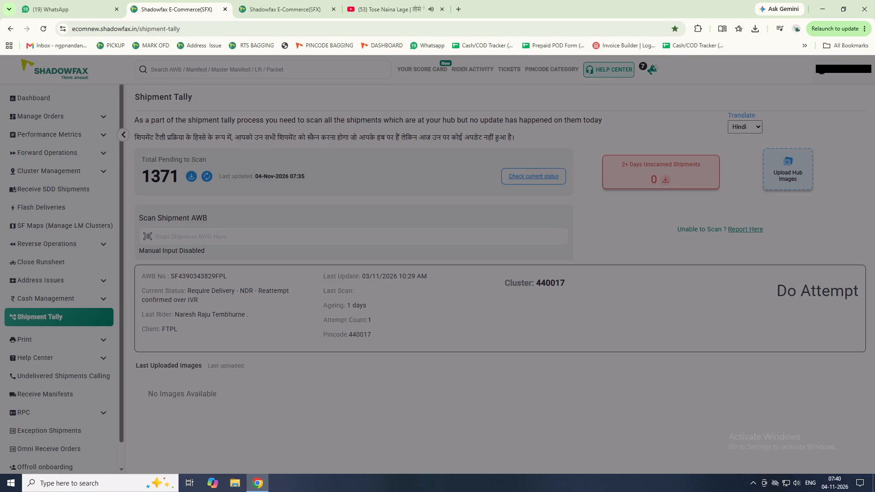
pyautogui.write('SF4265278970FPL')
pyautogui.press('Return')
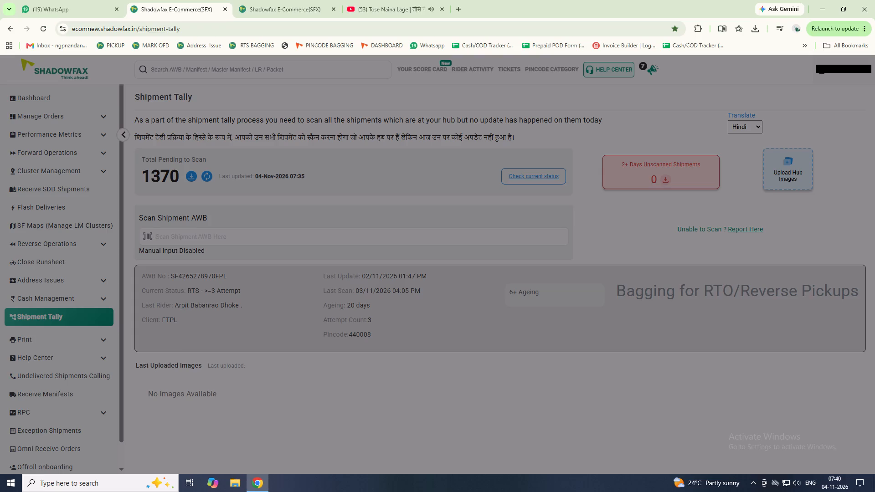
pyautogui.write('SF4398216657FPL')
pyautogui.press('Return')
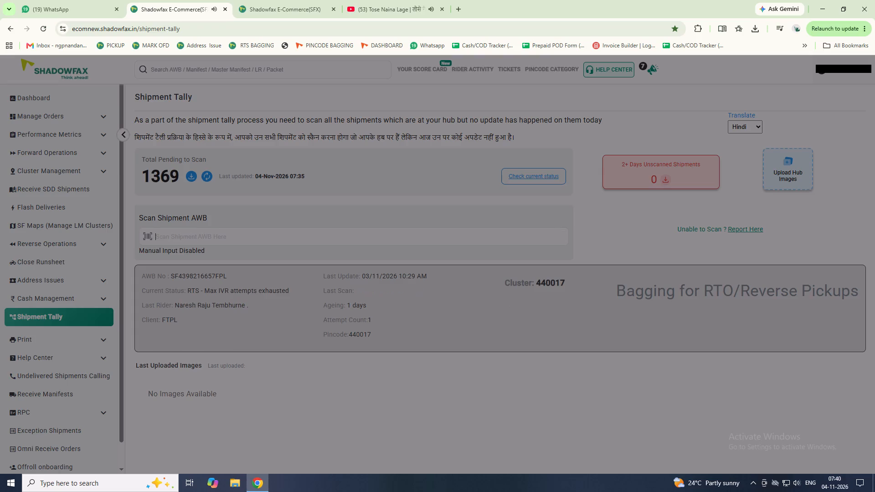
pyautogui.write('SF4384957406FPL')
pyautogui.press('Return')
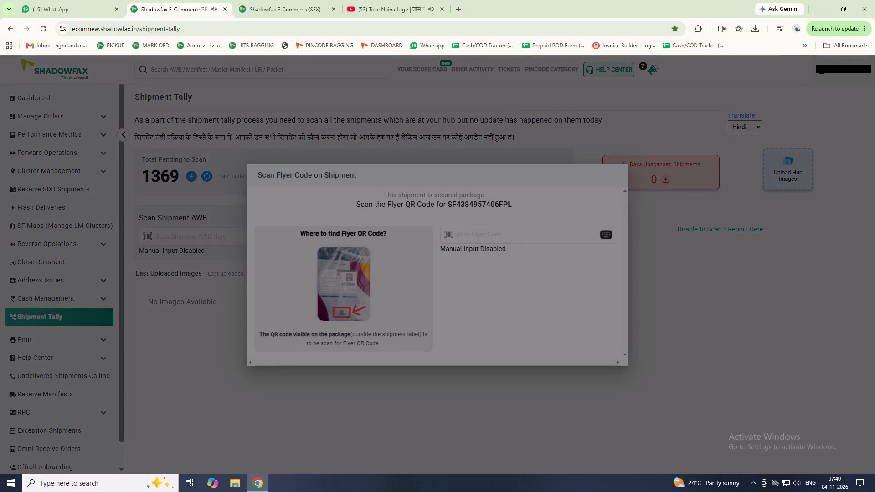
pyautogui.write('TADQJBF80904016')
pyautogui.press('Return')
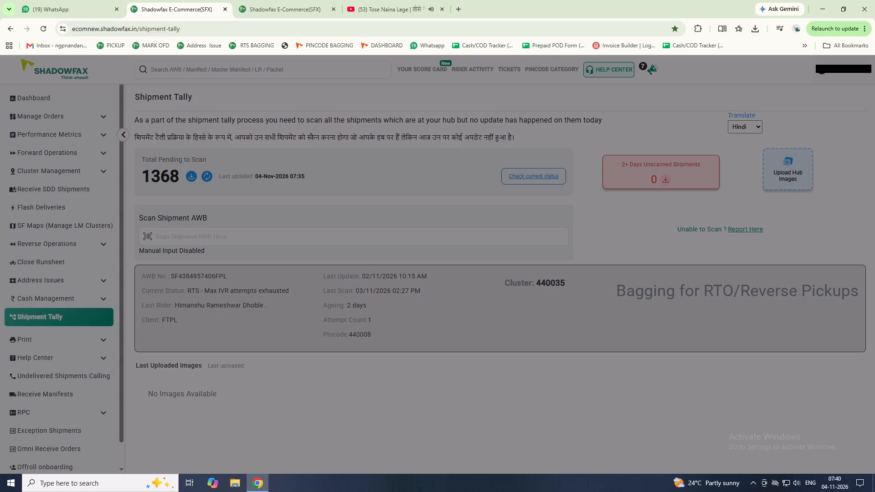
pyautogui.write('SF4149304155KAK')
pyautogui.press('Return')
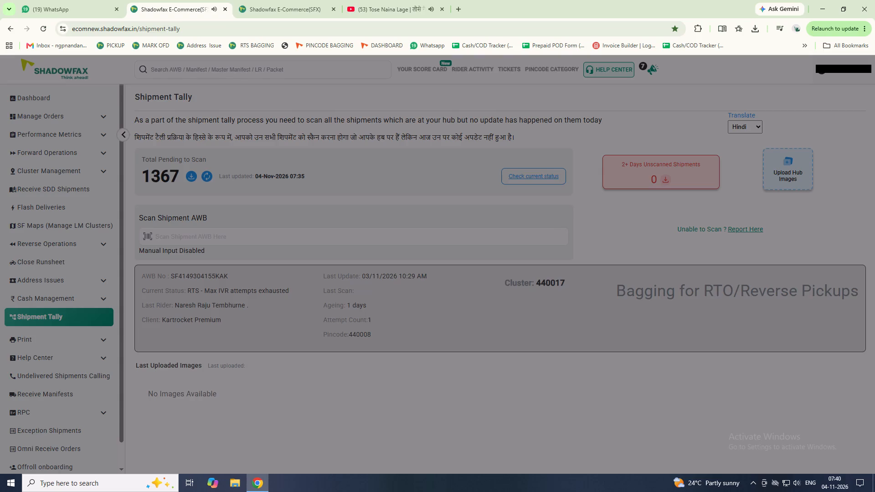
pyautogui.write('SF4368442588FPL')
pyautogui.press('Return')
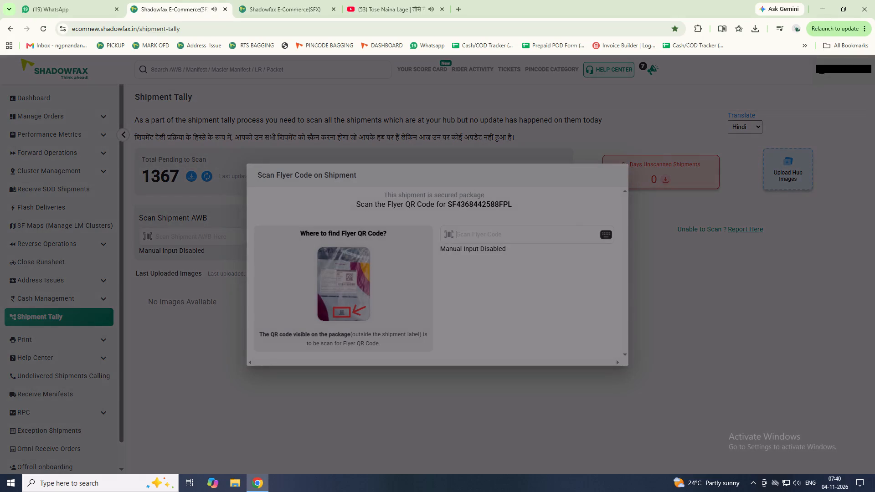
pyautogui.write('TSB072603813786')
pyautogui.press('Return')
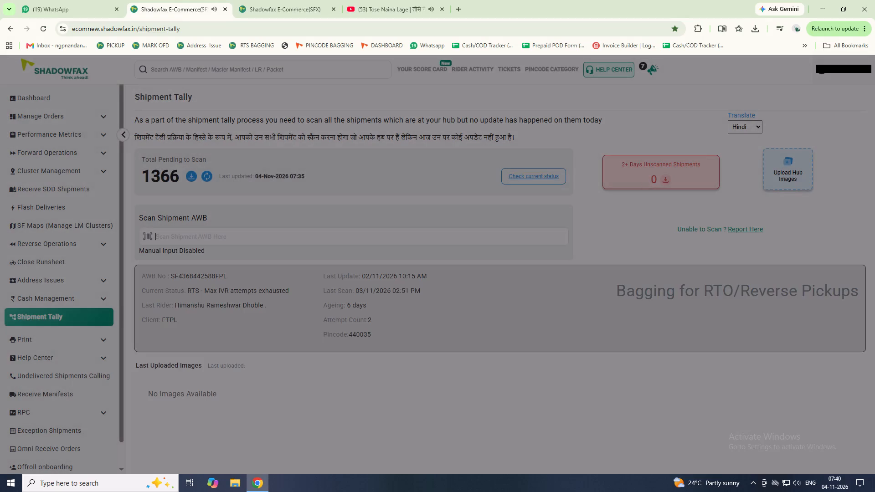
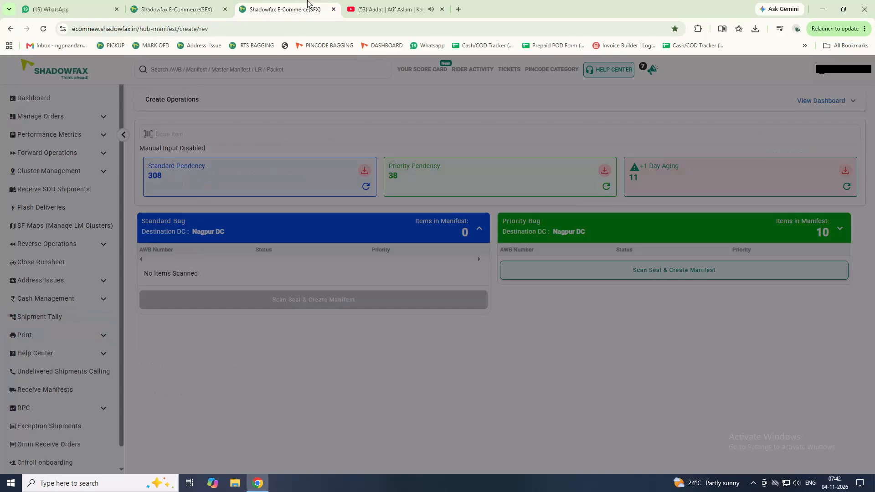
pyautogui.click(238, 129)
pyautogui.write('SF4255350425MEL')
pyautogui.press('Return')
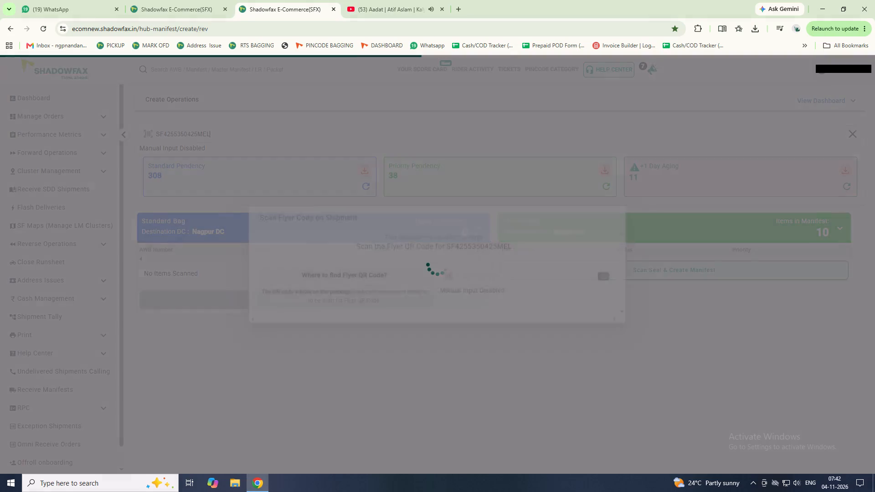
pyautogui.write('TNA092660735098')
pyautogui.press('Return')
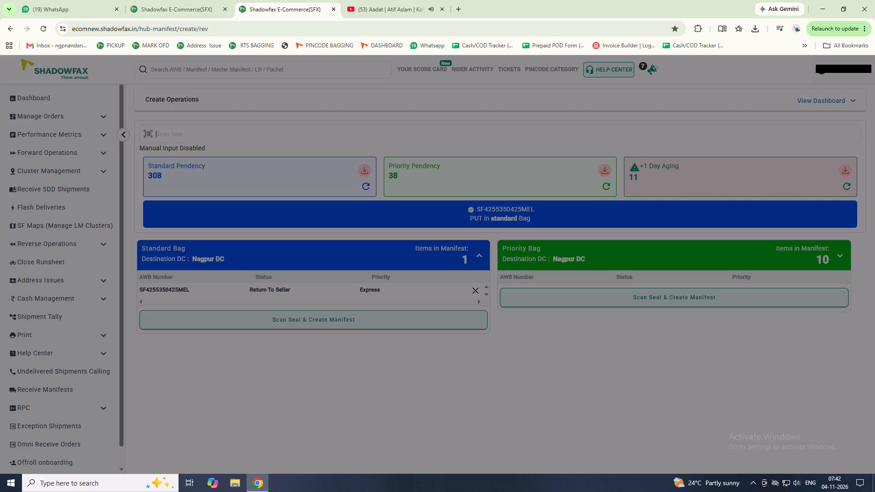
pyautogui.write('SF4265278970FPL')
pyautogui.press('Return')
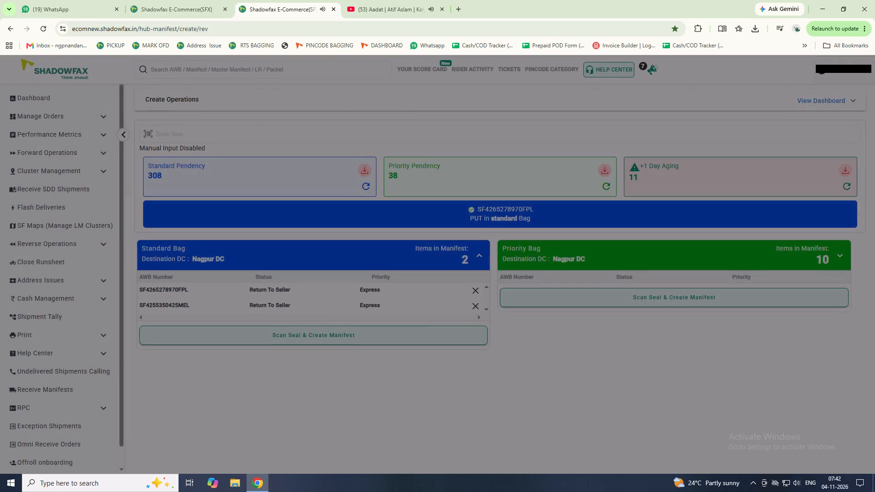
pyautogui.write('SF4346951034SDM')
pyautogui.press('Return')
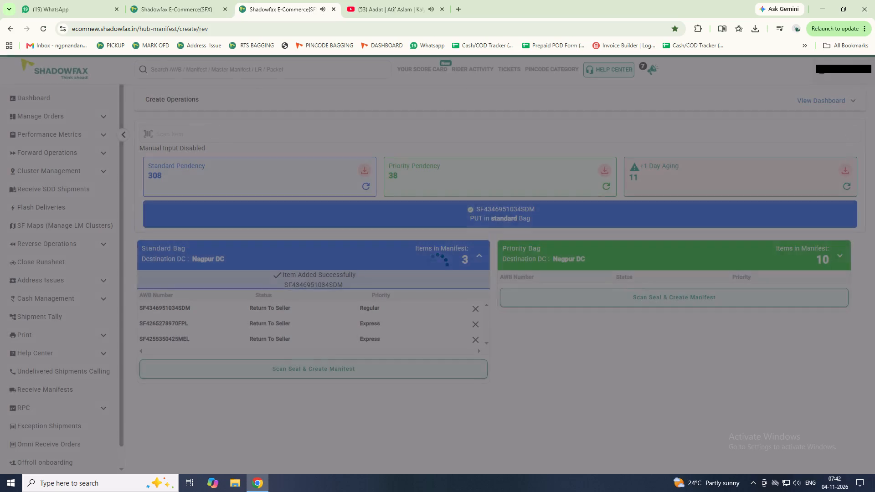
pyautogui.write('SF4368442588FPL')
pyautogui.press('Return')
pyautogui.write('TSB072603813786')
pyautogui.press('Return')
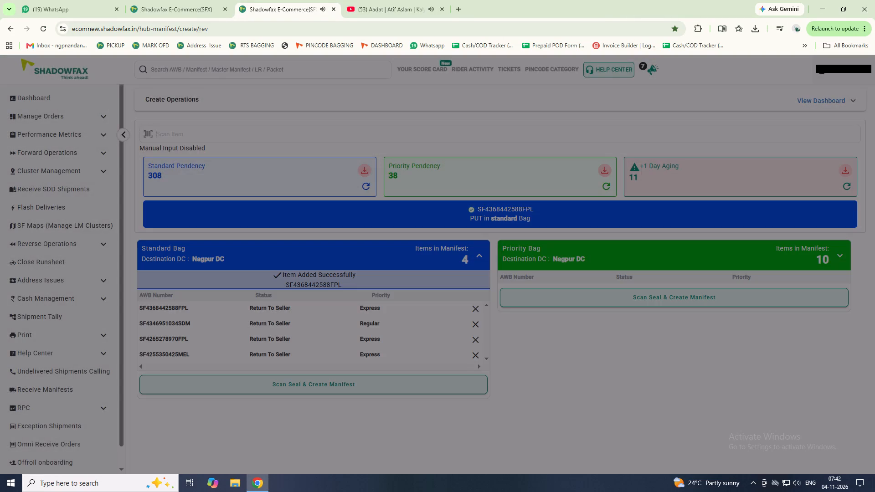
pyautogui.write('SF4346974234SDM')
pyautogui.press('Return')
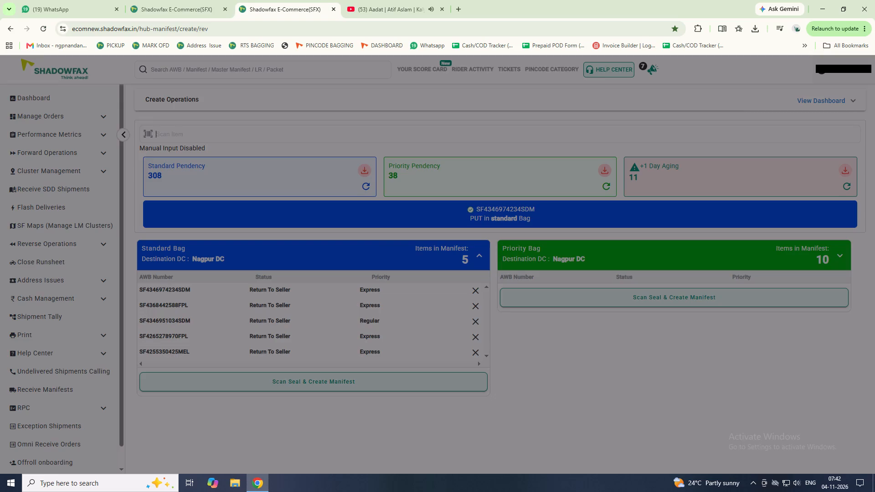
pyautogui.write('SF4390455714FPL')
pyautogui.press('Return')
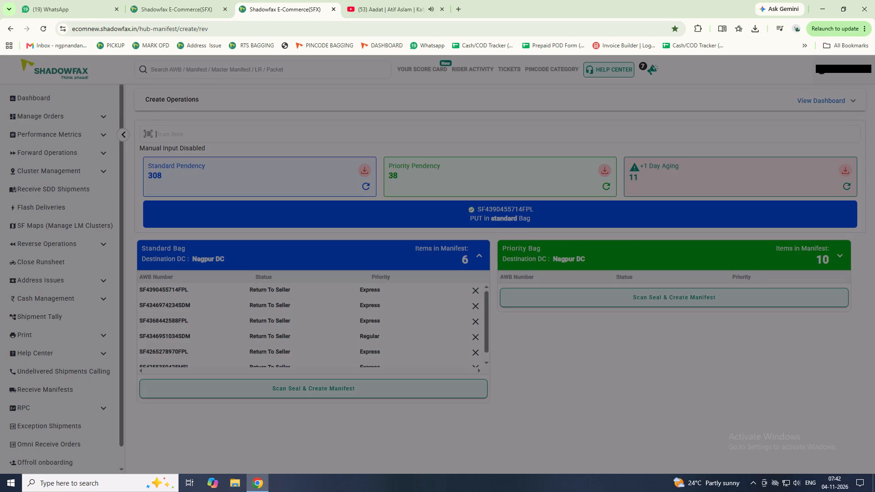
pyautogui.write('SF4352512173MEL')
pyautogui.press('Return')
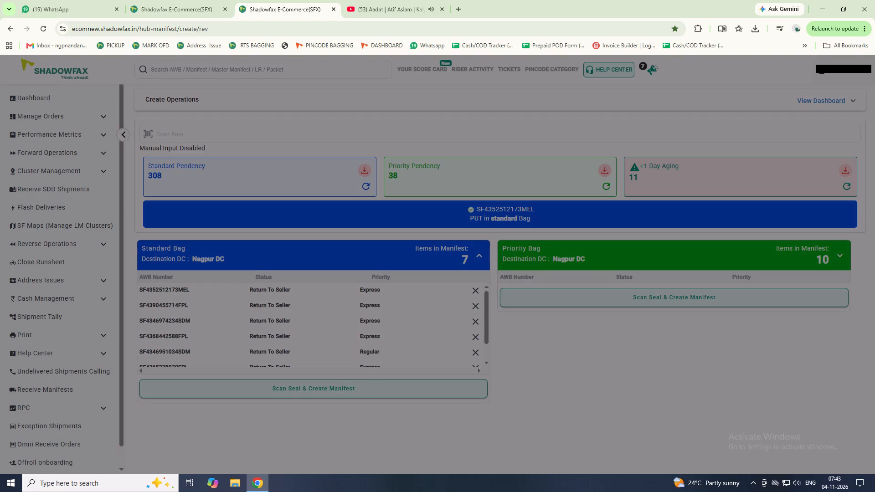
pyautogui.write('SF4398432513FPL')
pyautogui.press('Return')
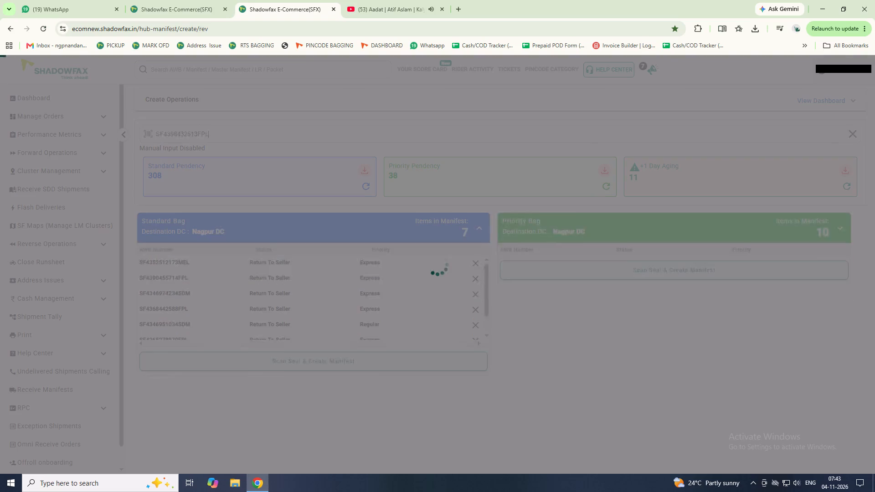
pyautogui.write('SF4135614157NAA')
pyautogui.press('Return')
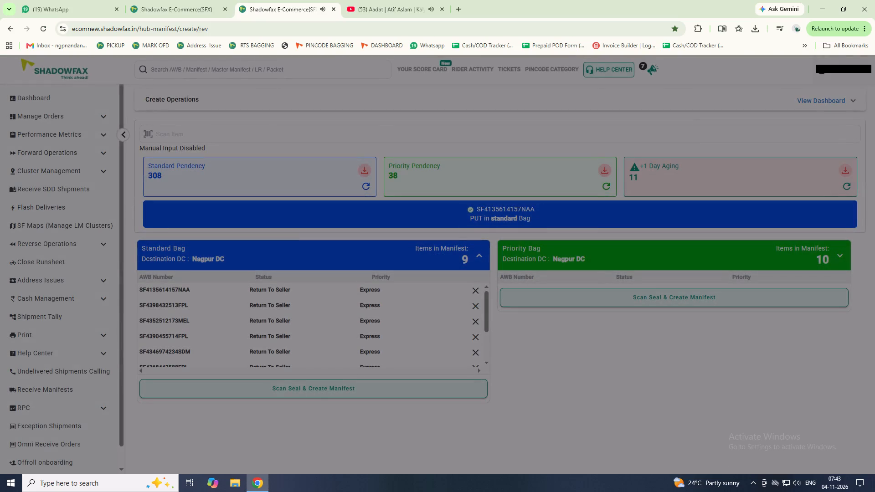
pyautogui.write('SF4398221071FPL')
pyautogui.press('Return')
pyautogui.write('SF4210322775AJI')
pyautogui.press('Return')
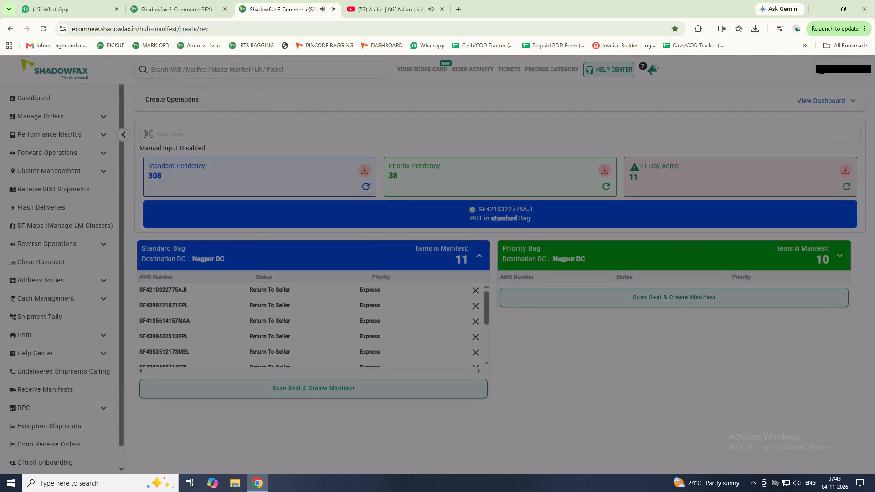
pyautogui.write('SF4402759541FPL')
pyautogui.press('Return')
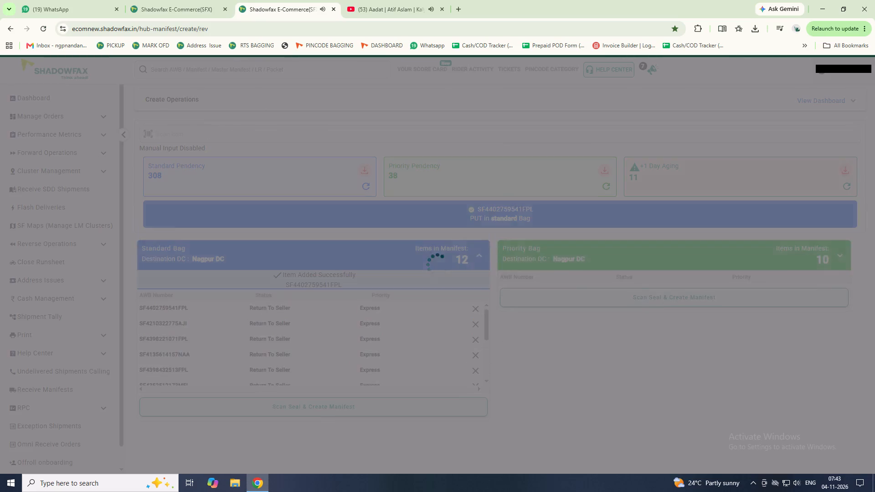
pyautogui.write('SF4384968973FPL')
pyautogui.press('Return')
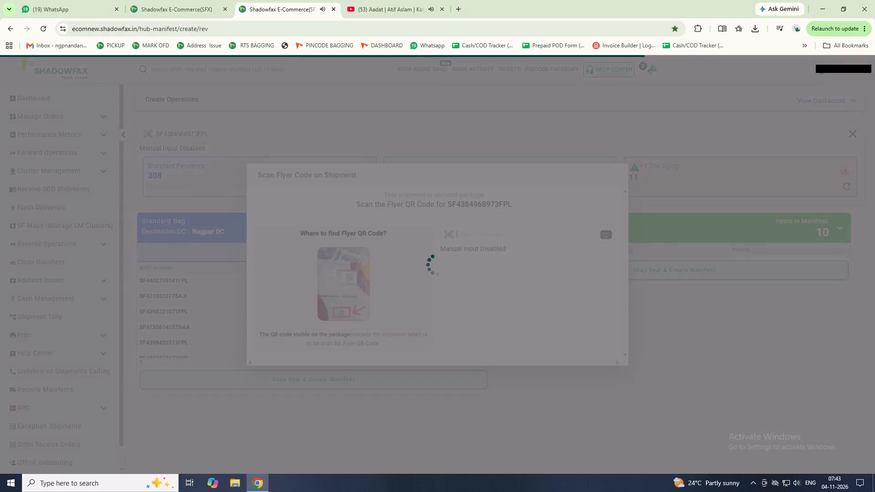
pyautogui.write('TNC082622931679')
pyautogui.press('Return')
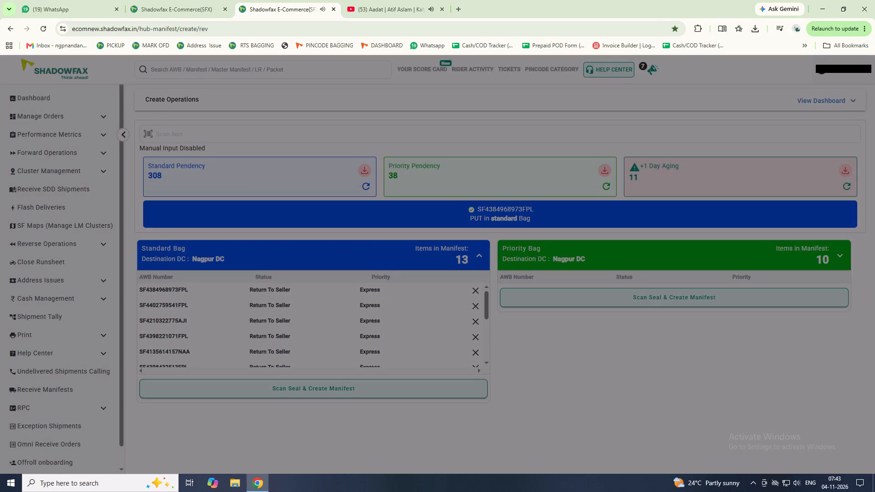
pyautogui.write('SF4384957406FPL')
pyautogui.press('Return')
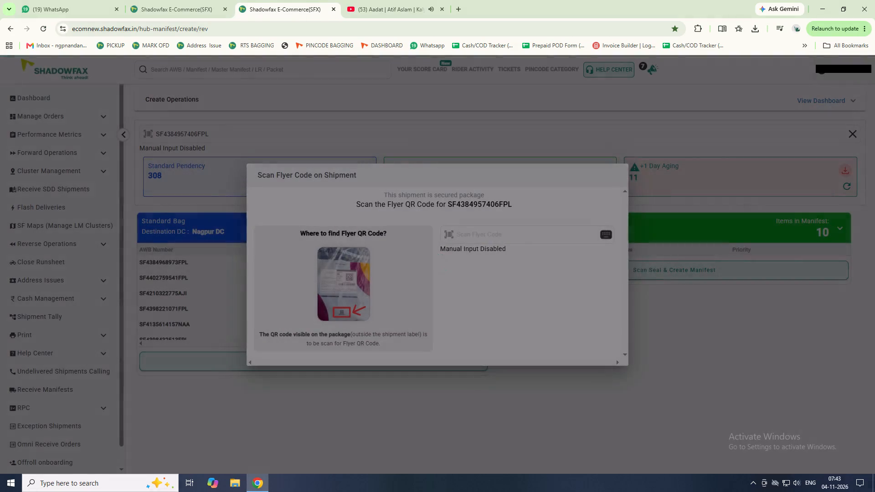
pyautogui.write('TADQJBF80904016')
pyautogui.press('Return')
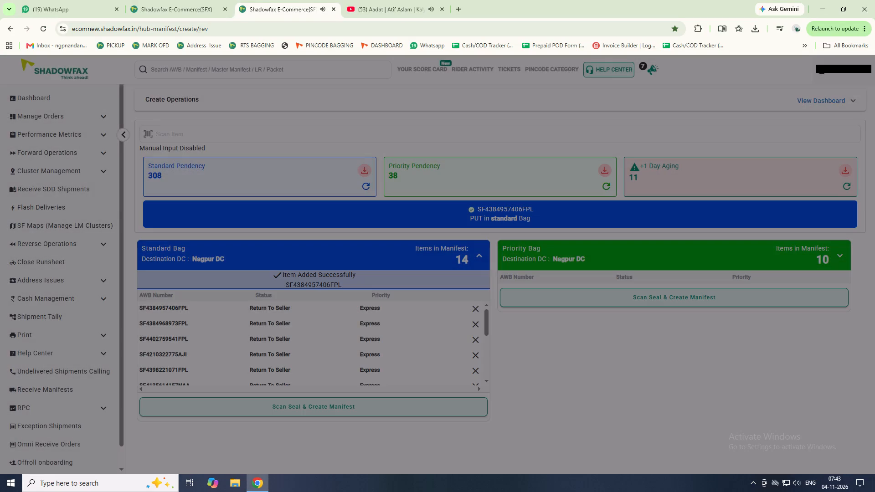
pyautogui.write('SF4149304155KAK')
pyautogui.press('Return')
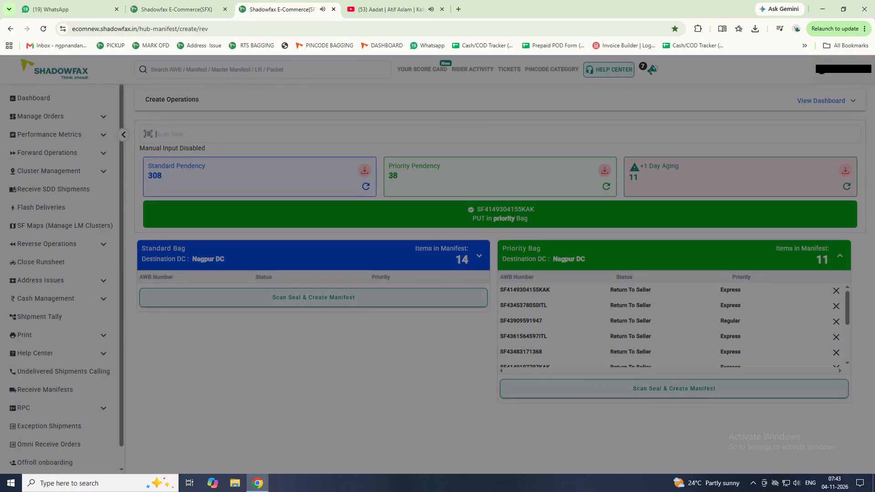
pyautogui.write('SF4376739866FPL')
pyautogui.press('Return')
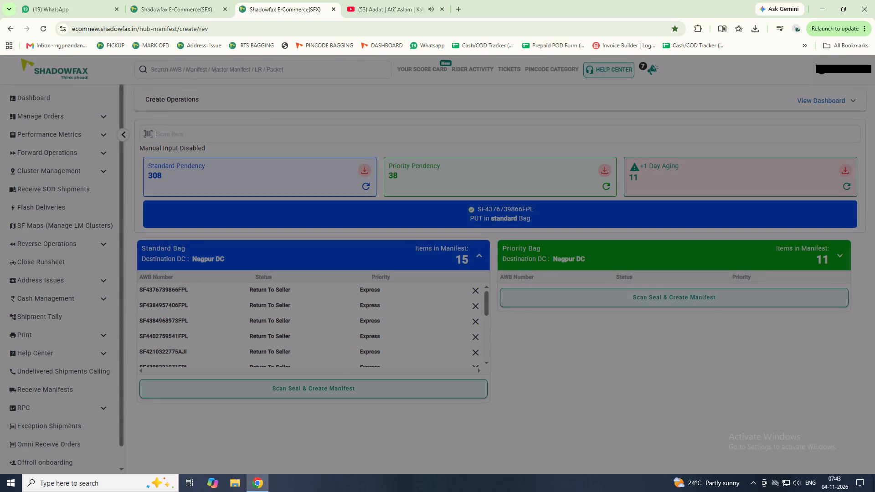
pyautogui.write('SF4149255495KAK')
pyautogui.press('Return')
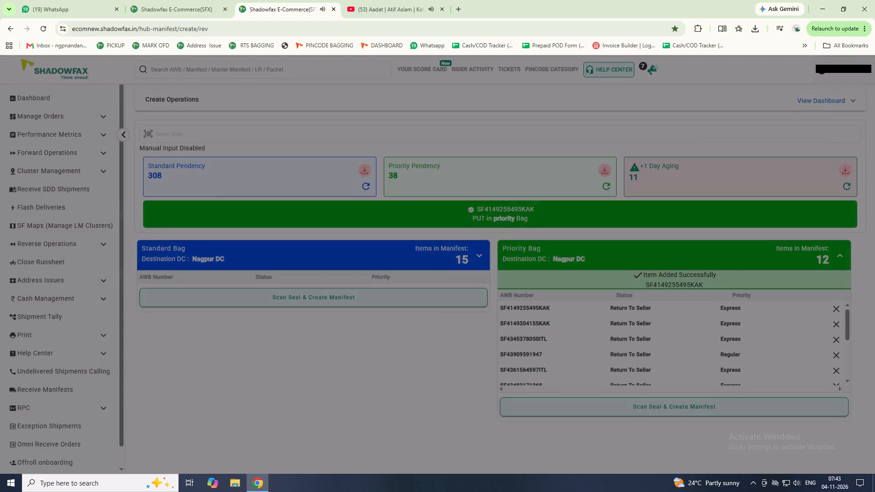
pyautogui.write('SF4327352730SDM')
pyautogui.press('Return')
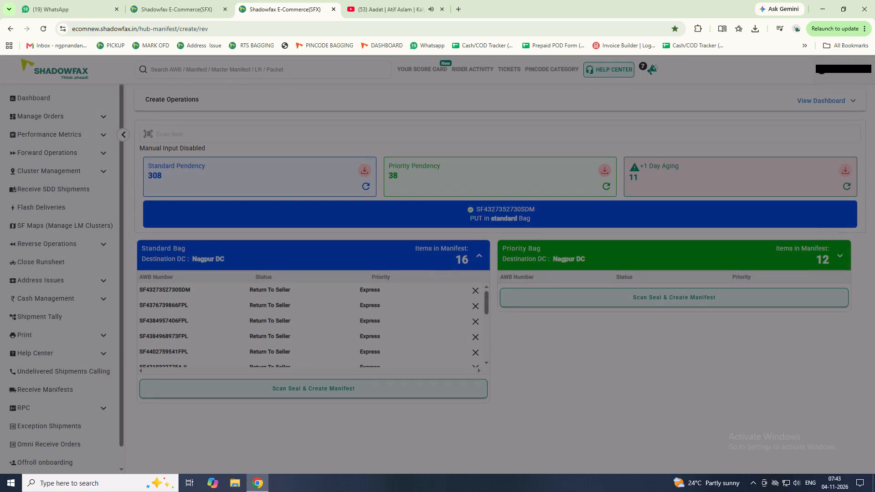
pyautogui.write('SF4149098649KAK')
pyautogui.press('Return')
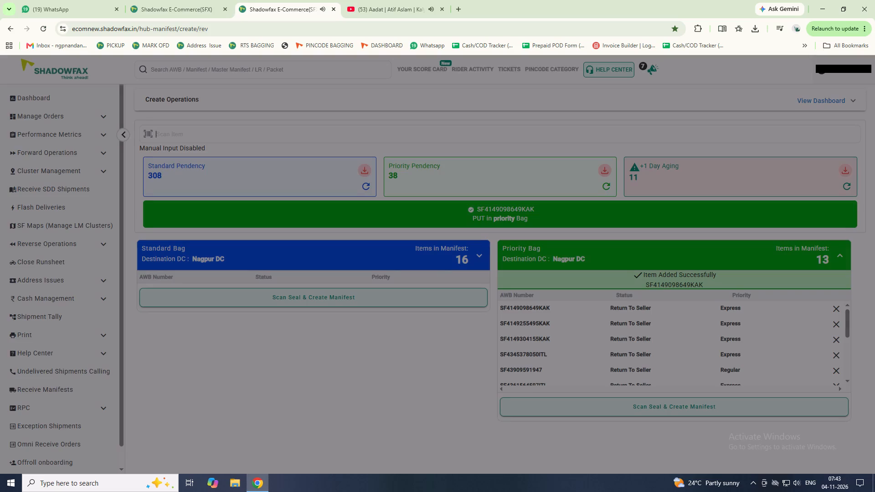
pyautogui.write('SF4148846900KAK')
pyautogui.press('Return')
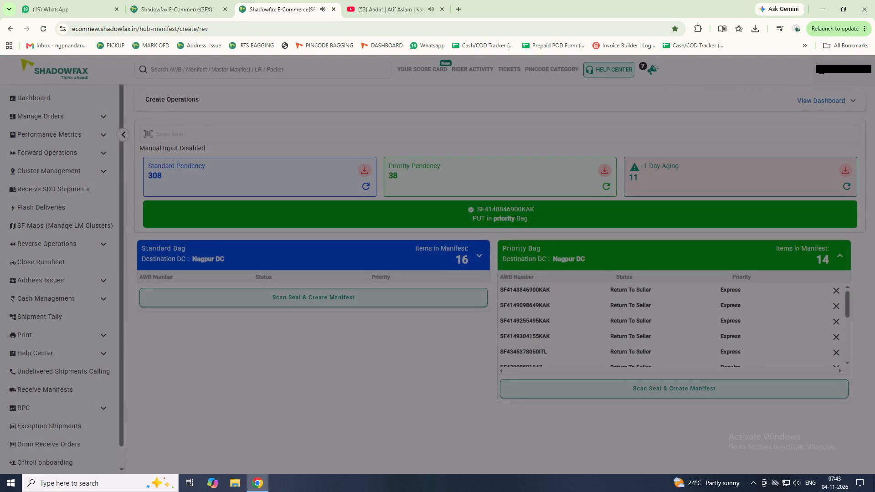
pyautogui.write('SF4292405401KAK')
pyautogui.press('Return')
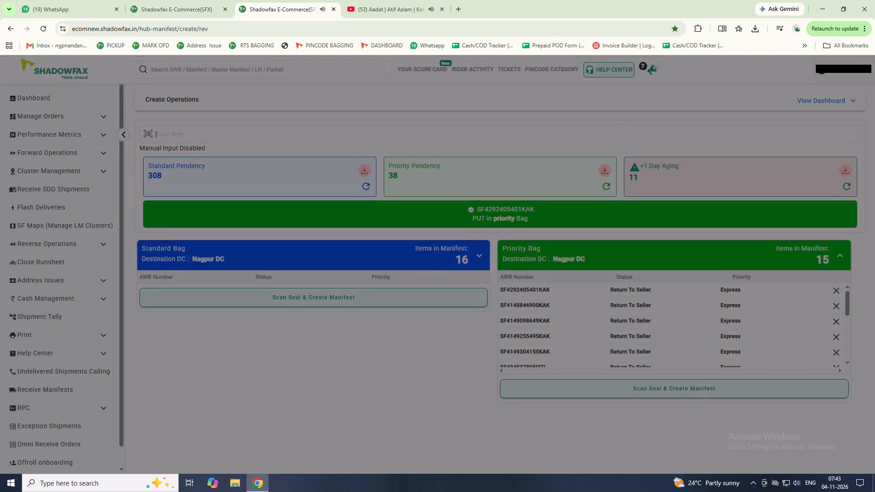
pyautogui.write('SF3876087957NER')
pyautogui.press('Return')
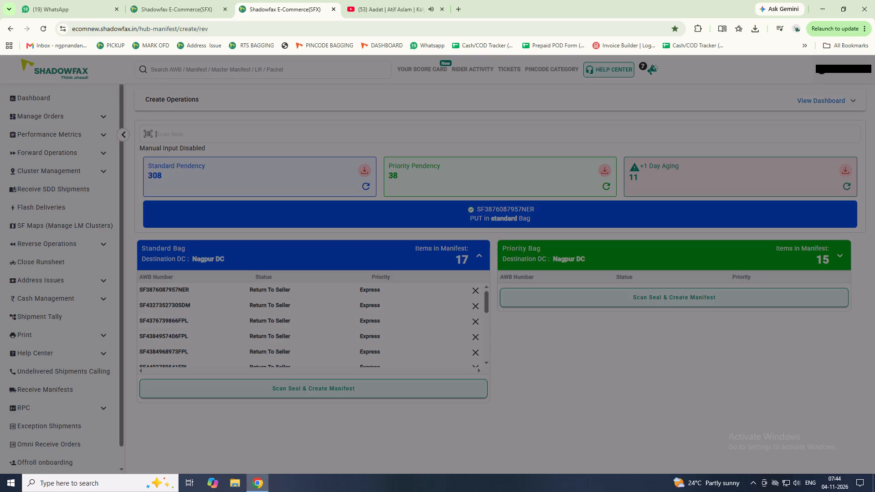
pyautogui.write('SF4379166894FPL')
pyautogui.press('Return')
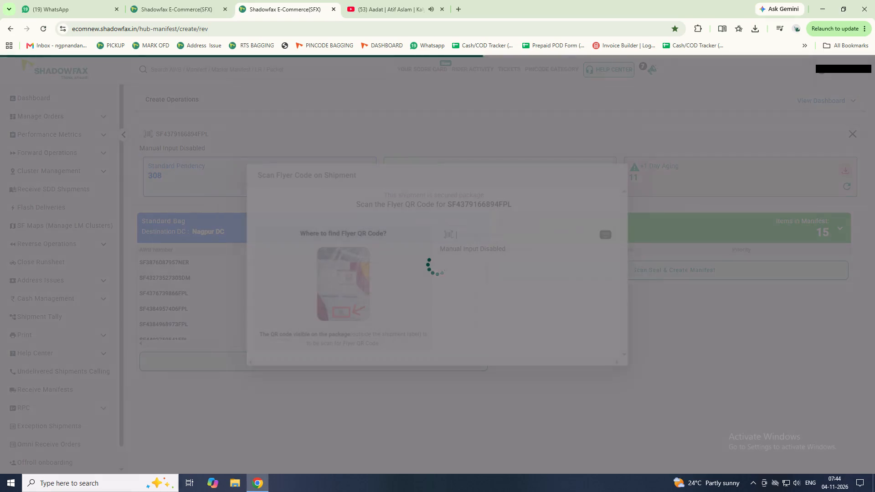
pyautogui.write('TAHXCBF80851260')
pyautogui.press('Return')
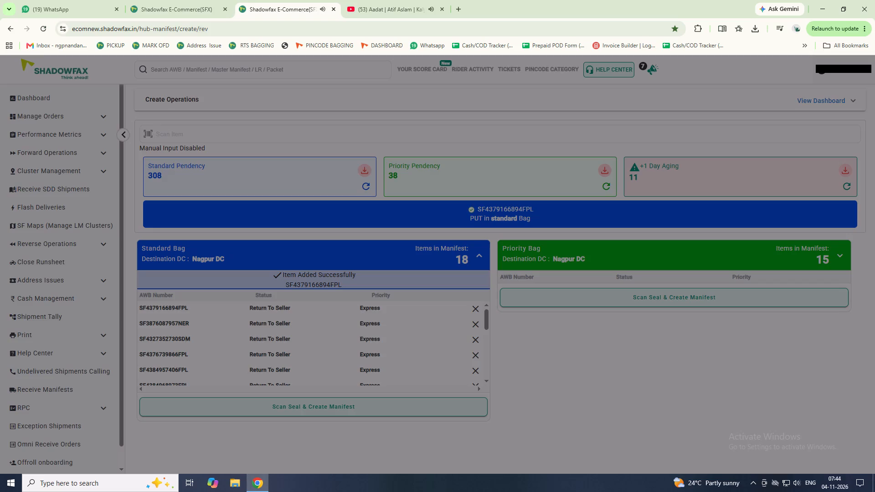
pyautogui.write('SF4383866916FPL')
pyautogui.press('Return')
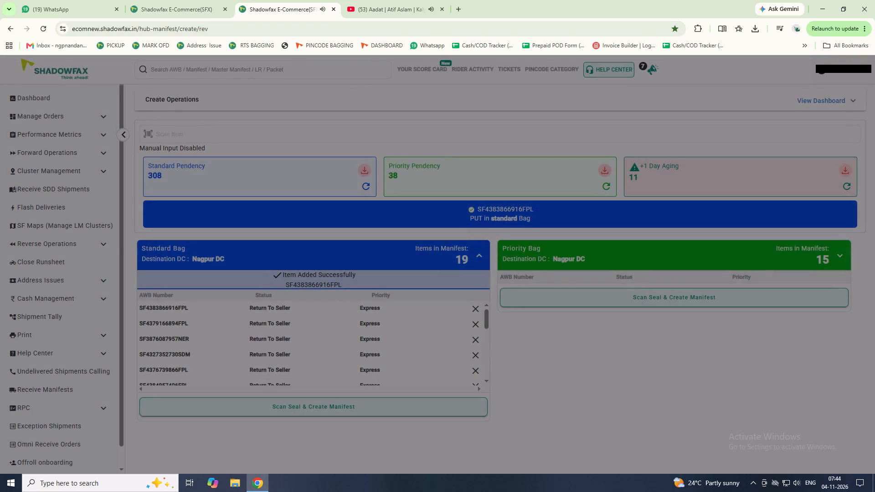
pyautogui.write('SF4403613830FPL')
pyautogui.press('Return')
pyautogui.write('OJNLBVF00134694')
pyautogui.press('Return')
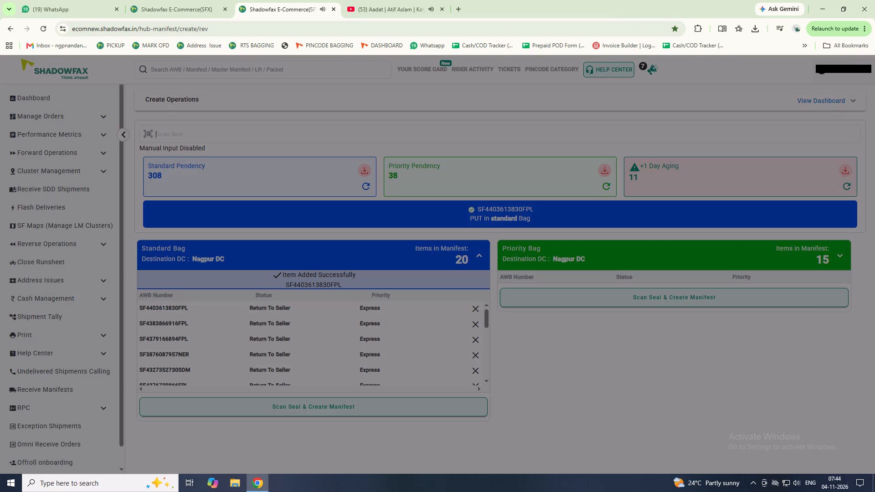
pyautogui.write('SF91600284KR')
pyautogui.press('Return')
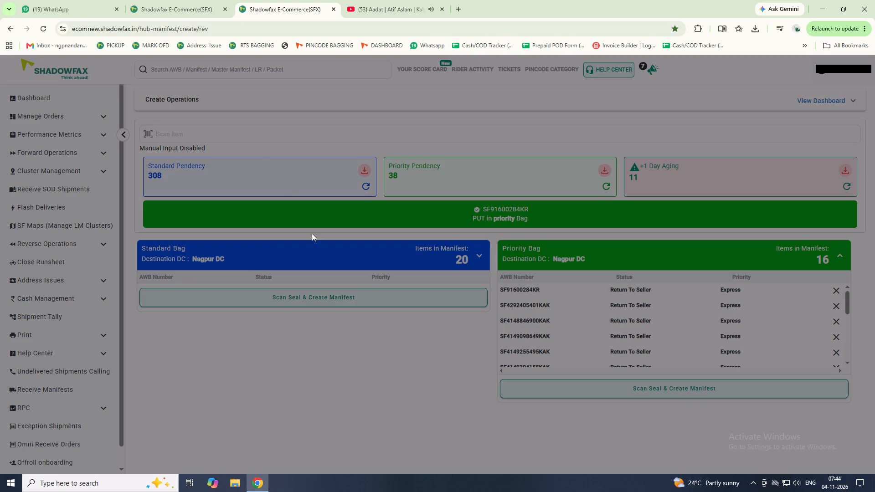
# Create the standard bag's manifest for Nagpur DC with blue seal HDRV14329556.
pyautogui.click(318, 298)
pyautogui.click(384, 289)
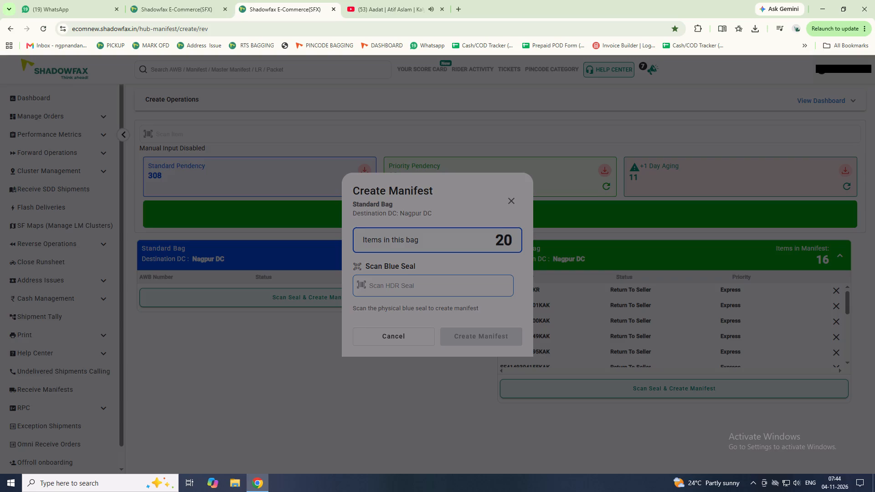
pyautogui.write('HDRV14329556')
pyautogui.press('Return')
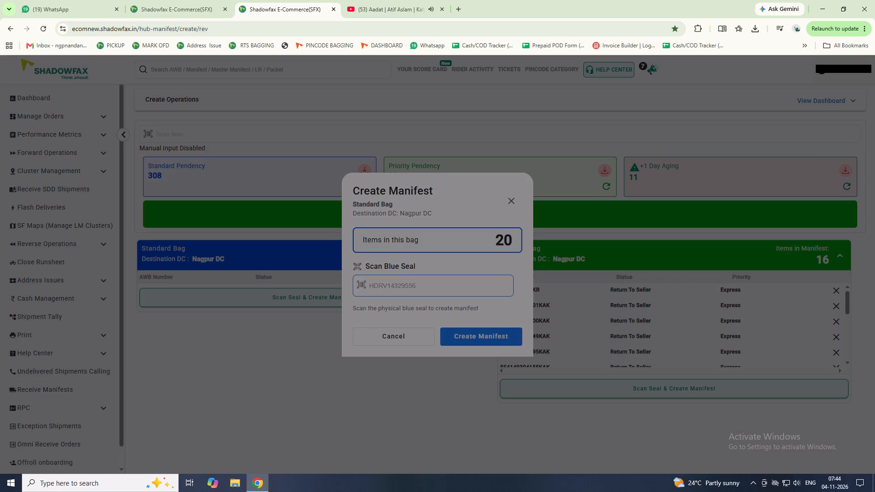
pyautogui.click(490, 337)
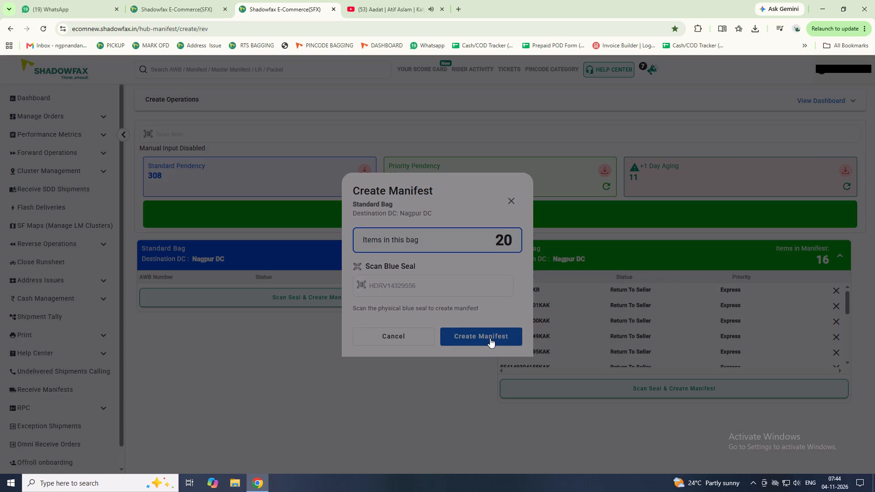
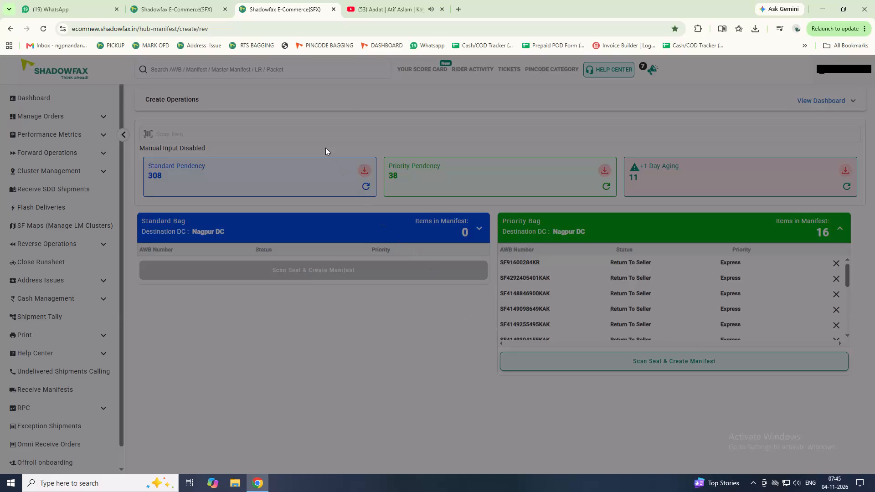
pyautogui.click(317, 133)
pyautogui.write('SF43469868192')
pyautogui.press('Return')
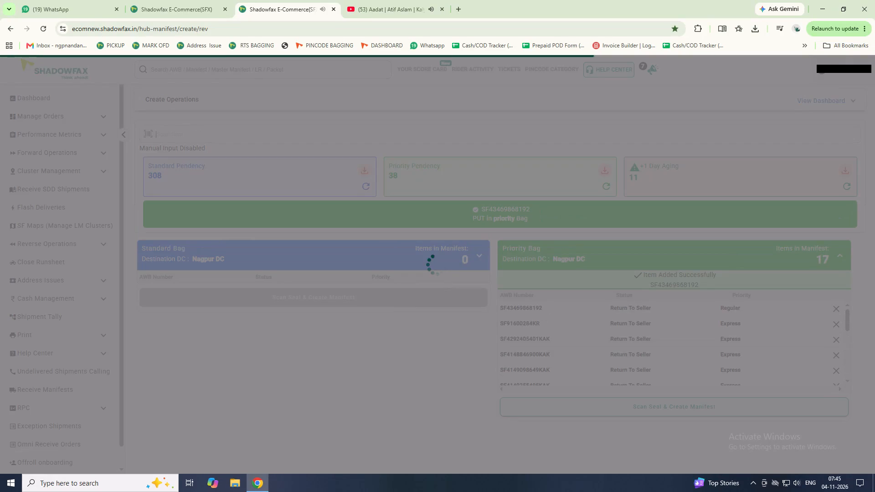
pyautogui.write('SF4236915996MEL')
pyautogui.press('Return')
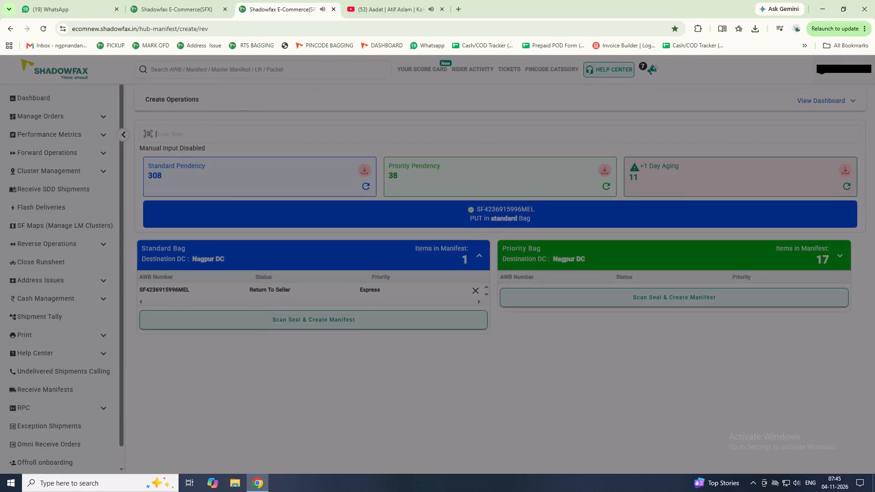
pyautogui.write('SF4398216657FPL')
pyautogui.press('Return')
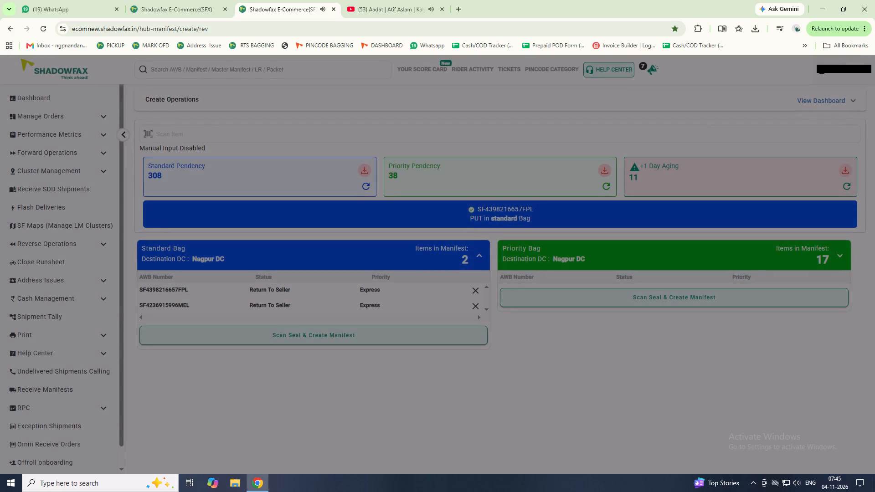
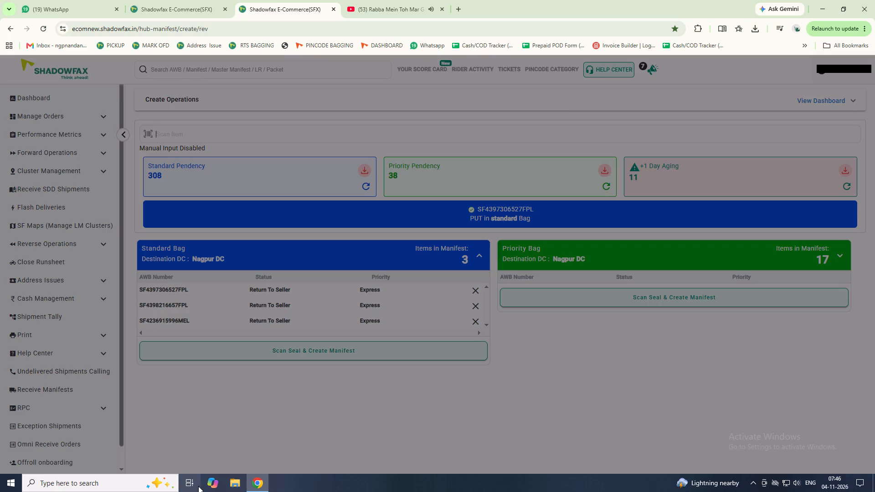
# Create the manifest for the standard bag to Nagpur DC with blue seal HDRV14329627.
pyautogui.click(328, 360)
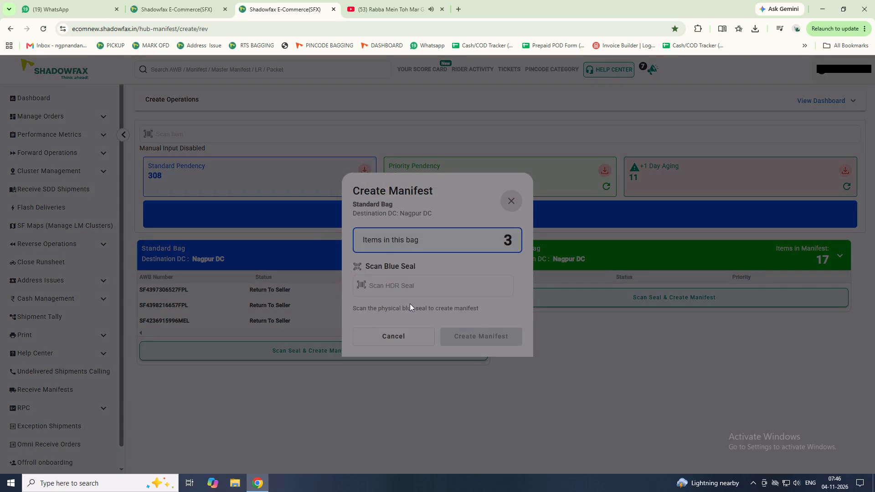
pyautogui.click(409, 289)
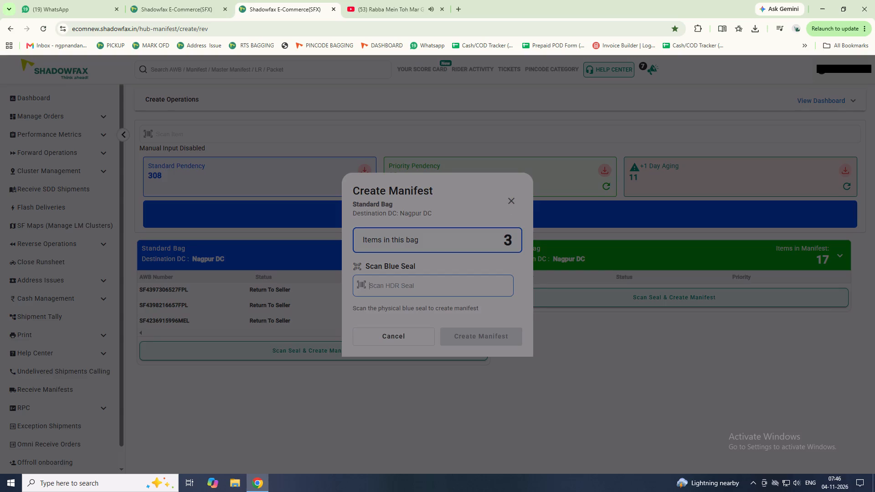
pyautogui.hotkey('shift', 'h')
pyautogui.hotkey('shift', 'd')
pyautogui.hotkey('shift', 'r')
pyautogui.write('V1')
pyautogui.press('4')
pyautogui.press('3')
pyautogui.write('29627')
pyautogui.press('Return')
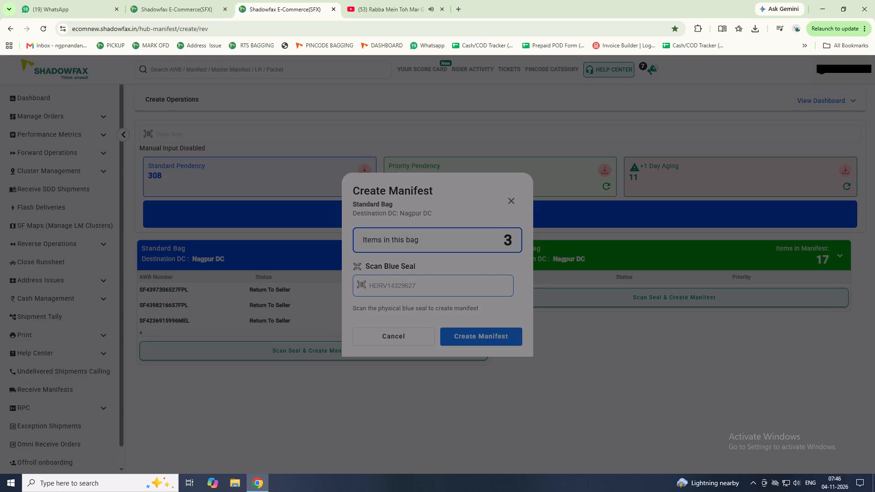
pyautogui.click(511, 337)
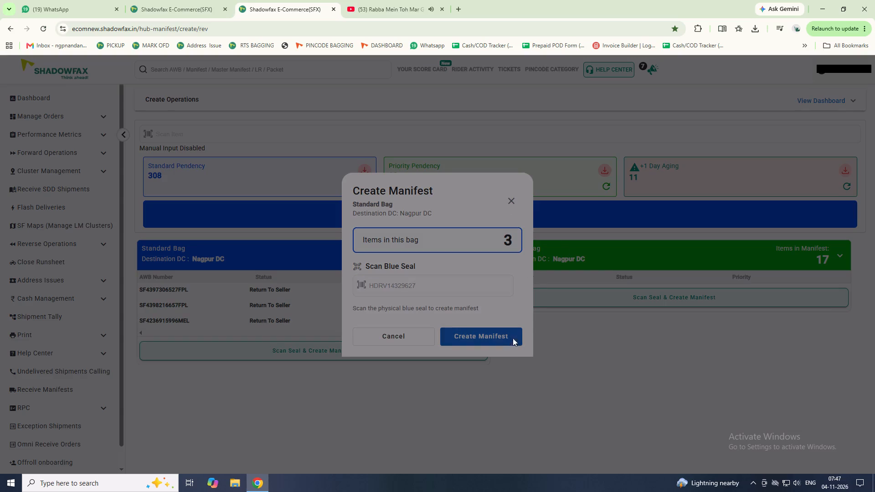
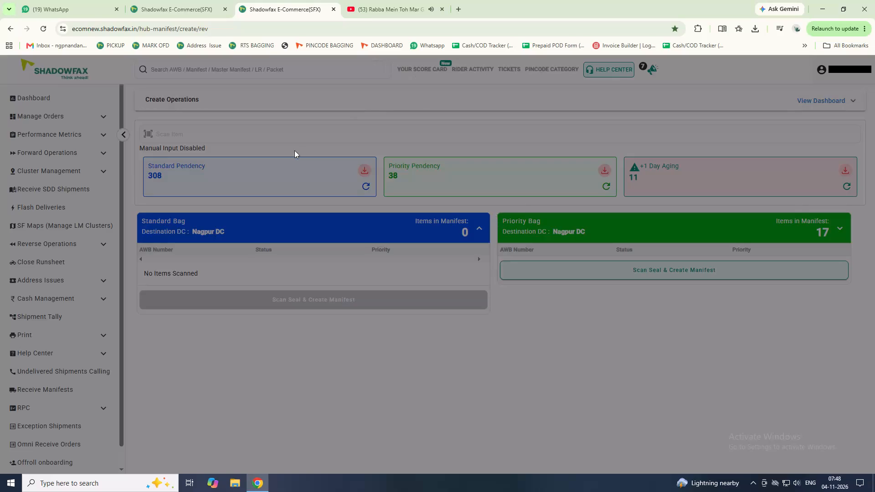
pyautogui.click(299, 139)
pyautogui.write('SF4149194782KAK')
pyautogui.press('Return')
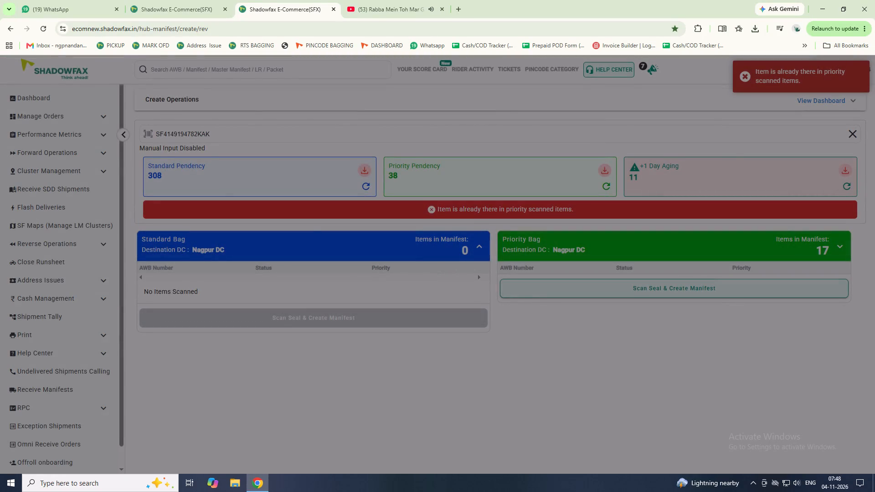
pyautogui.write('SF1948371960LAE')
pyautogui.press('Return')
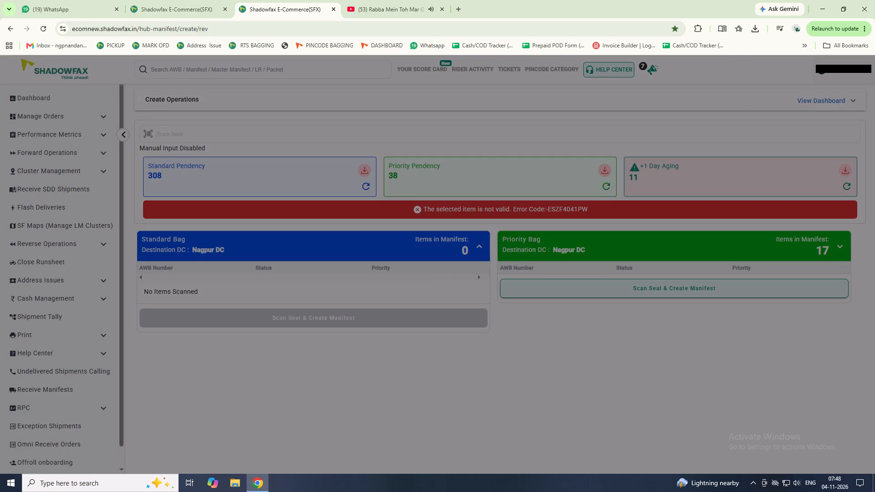
# Create the manifest for the priority bag to Nagpur DC with green seal HDCI100160284.
pyautogui.click(691, 287)
pyautogui.click(385, 275)
pyautogui.click(386, 282)
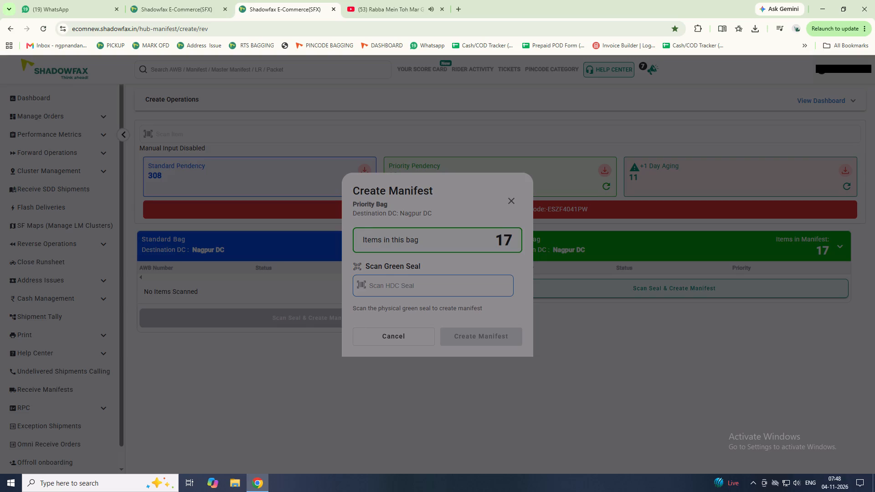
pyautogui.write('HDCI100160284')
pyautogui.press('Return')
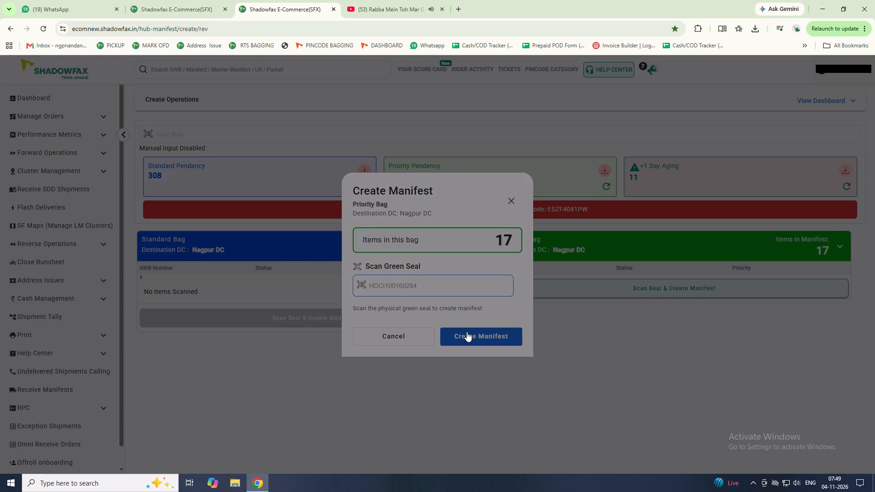
pyautogui.click(466, 340)
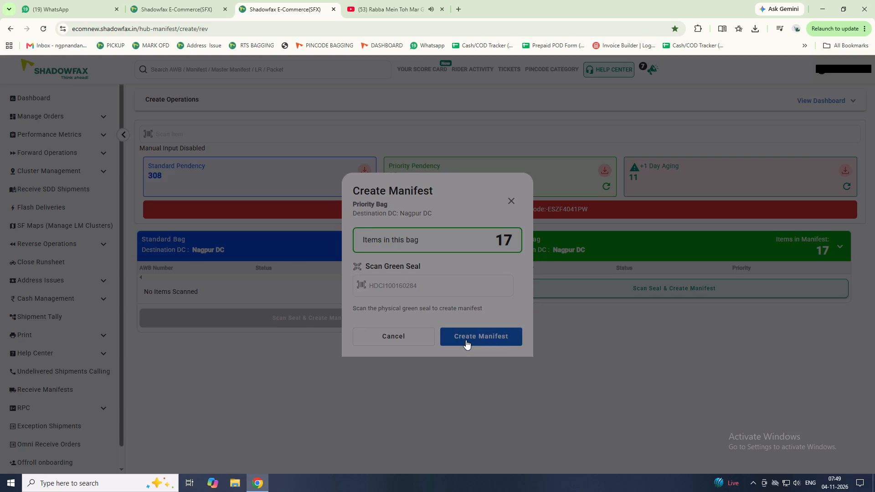
pyautogui.click(257, 133)
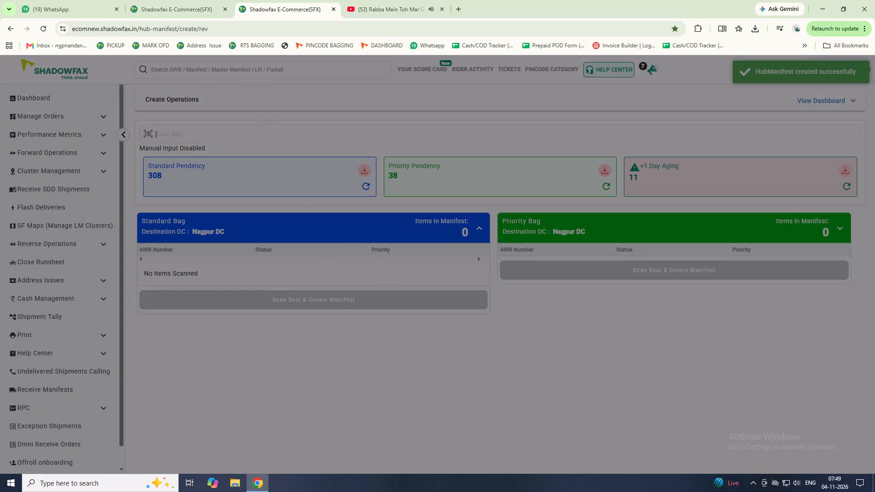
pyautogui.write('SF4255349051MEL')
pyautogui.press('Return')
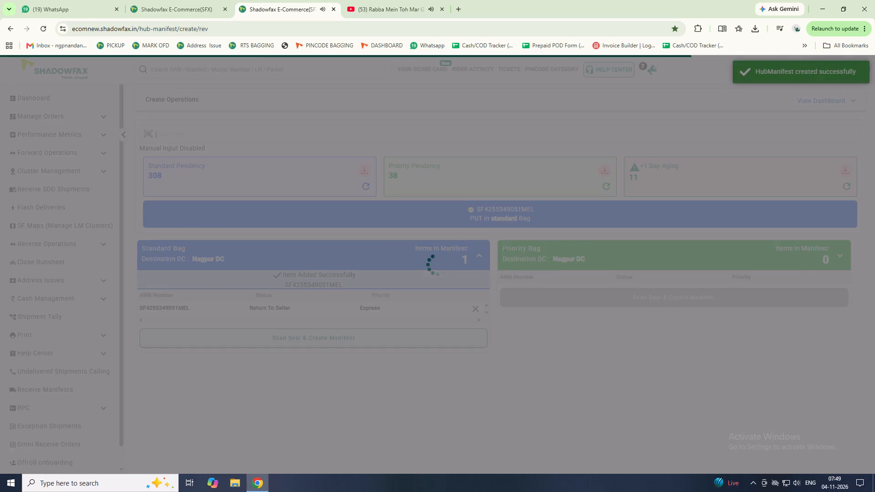
# Create the manifest for the standard bag to Nagpur DC with blue seal HDRY23569959.
pyautogui.click(277, 341)
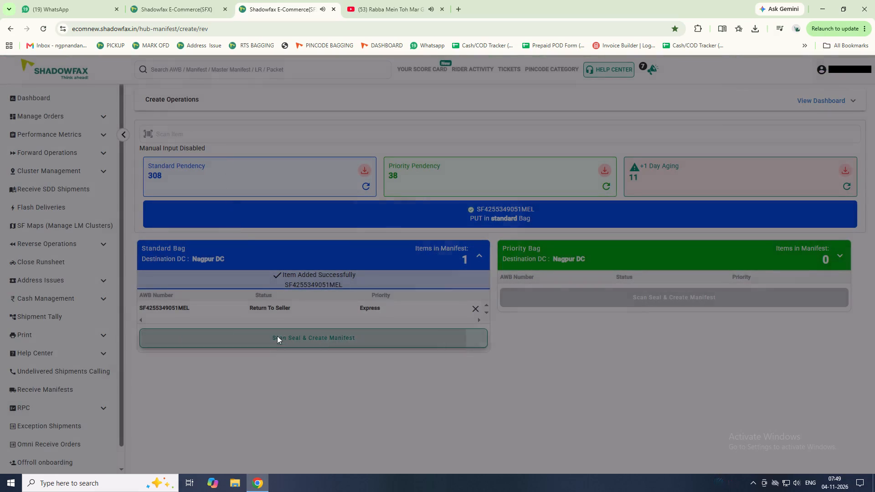
pyautogui.click(407, 288)
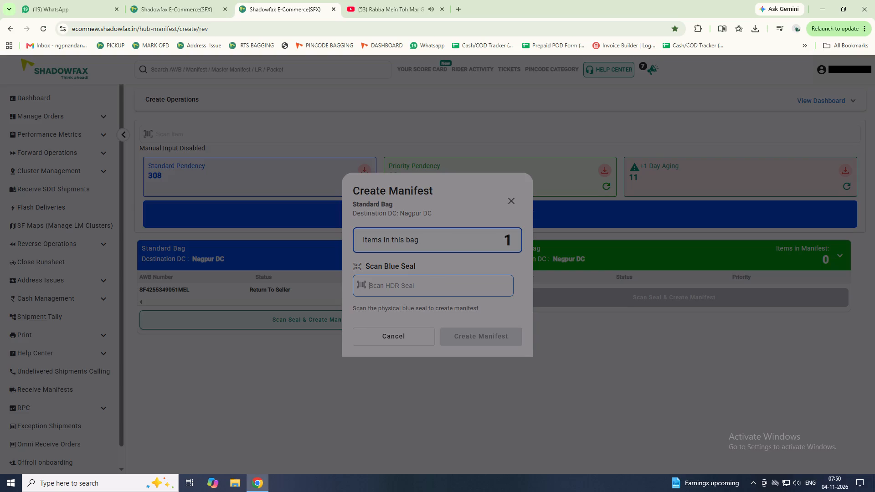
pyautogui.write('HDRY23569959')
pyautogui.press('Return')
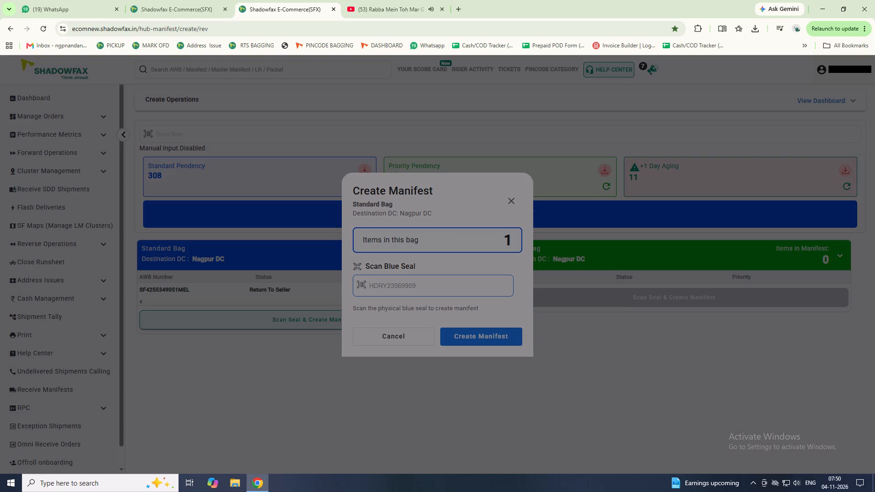
pyautogui.click(447, 334)
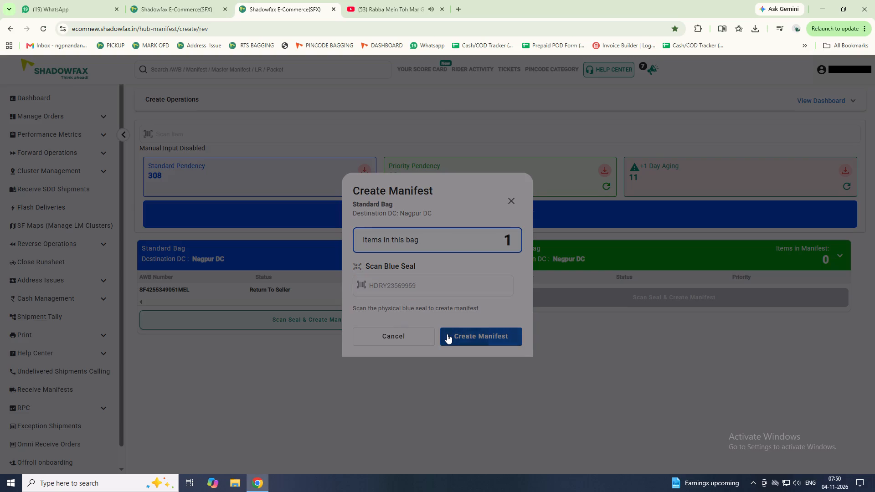